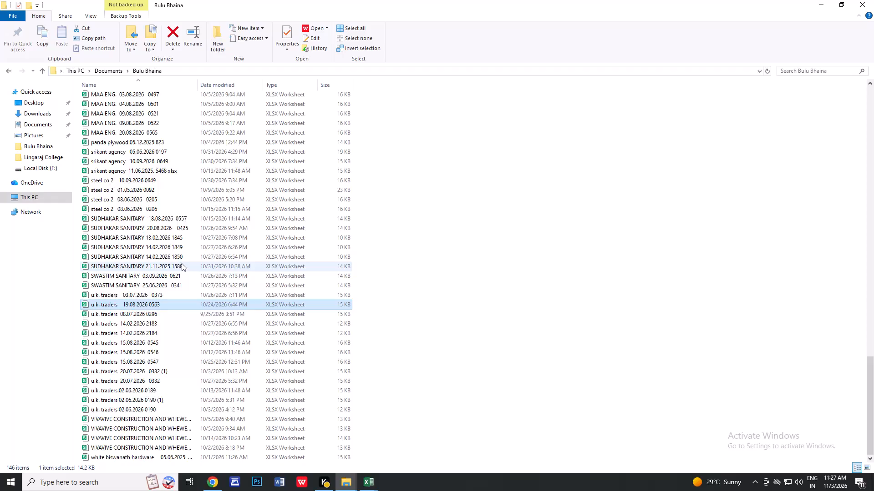
# Open the workbook "biswanath hardware 02.08.2026 0493" in Excel to check its invoice, and close it.
pyautogui.scroll(12, 182, 263)
pyautogui.scroll(18, 182, 263)
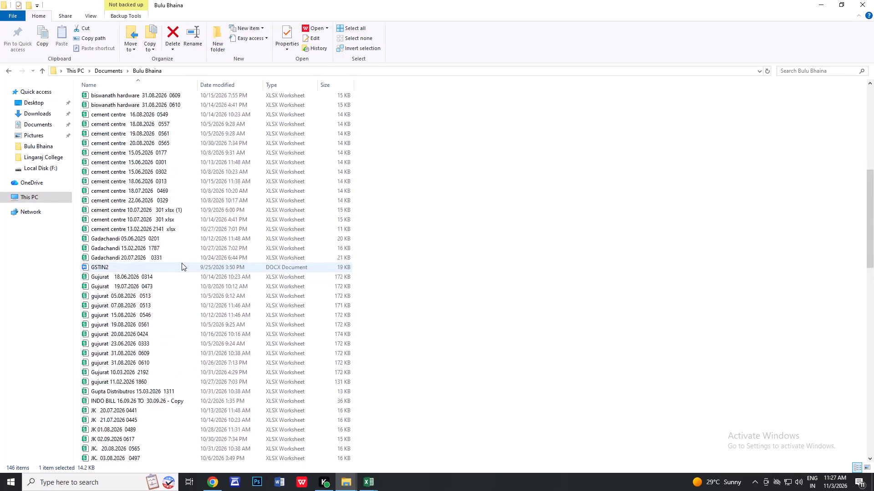
pyautogui.scroll(11, 182, 263)
pyautogui.scroll(-2, 182, 262)
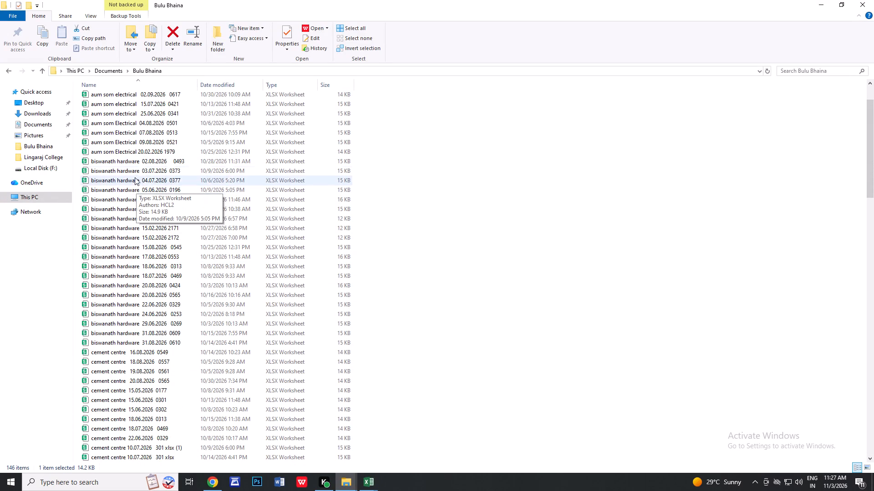
pyautogui.rightClick(139, 163)
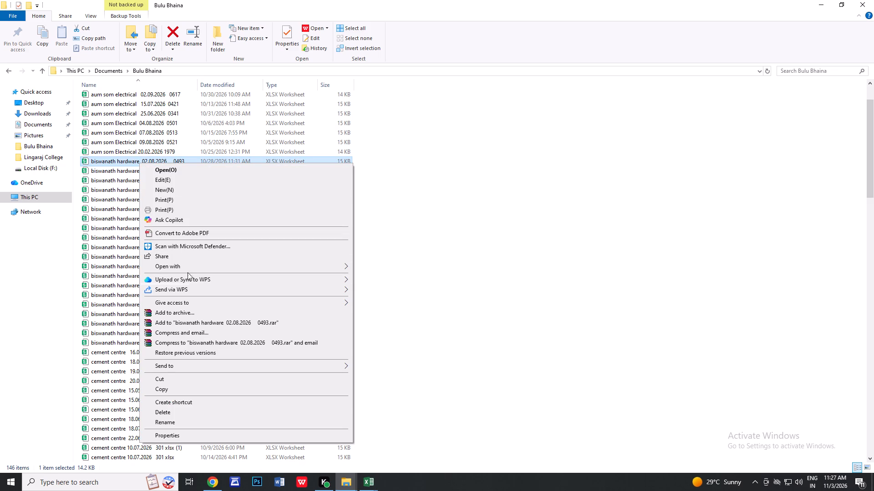
pyautogui.click(165, 264)
pyautogui.click(376, 268)
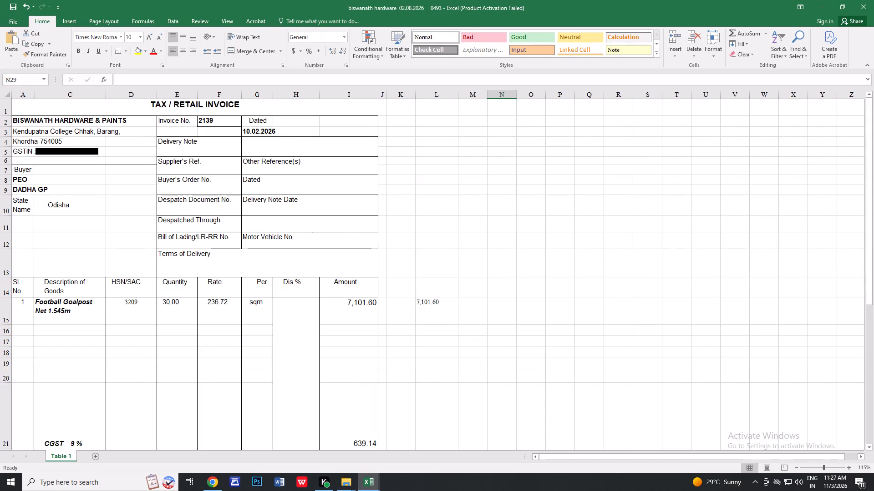
pyautogui.click(857, 1)
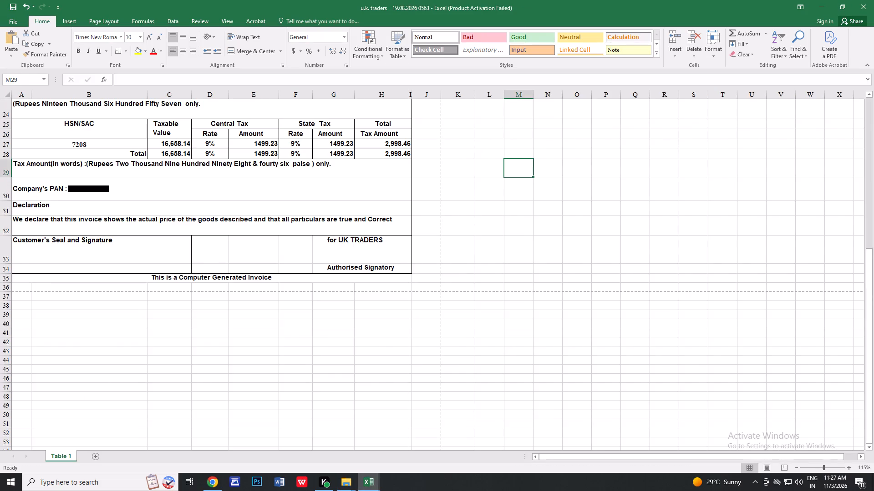
# Return to the Bulu Bhaina folder in File Explorer and open the workbook "biswanath hardware 03.07.2026 0373" in Excel.
pyautogui.click(350, 484)
pyautogui.click(319, 442)
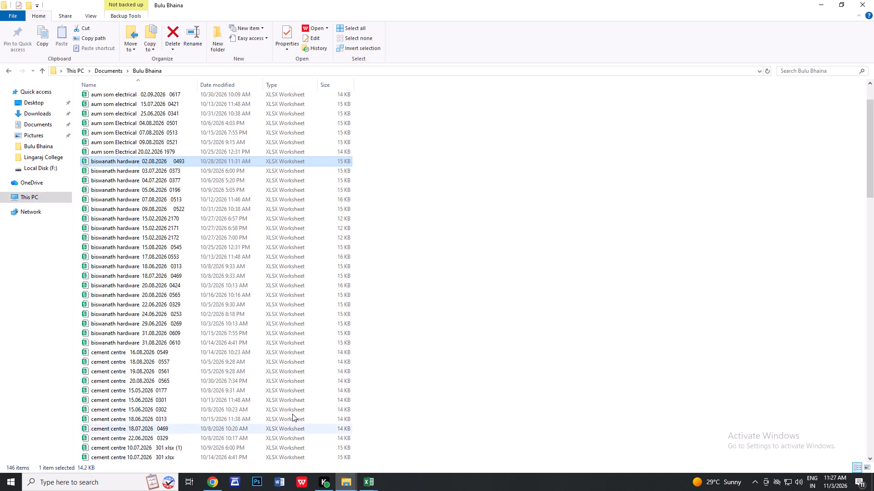
pyautogui.rightClick(148, 171)
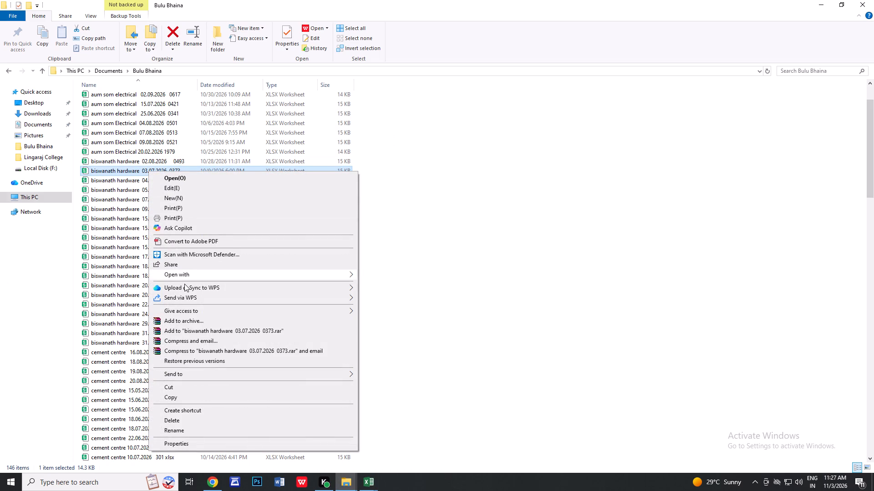
pyautogui.click(174, 278)
pyautogui.click(366, 277)
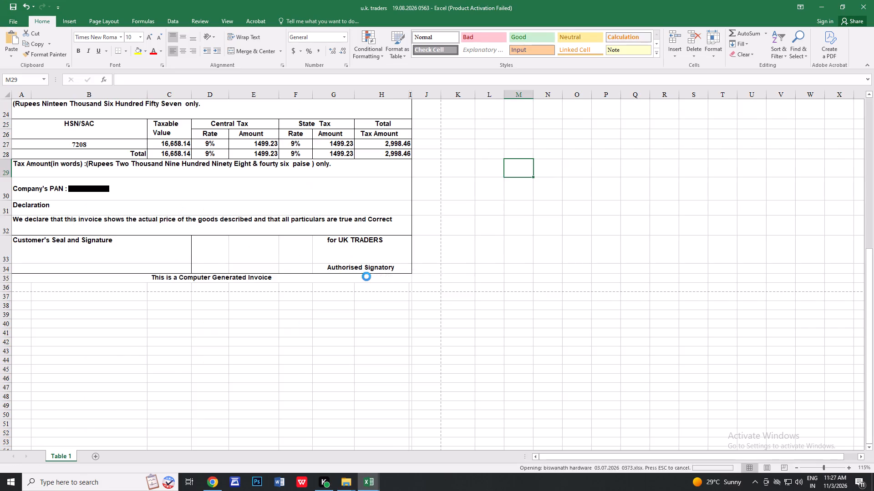
pyautogui.scroll(4, 483, 286)
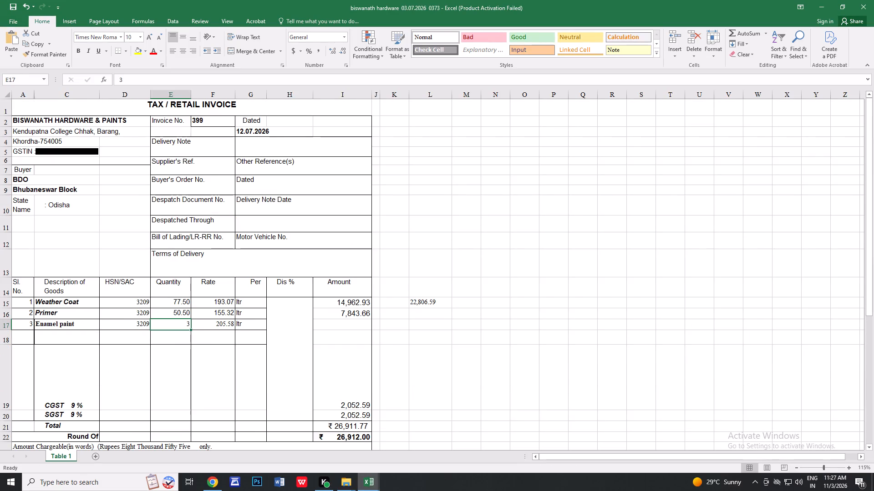
# Set the invoice date under Dated to 24.08.2026.
pyautogui.doubleClick(244, 133)
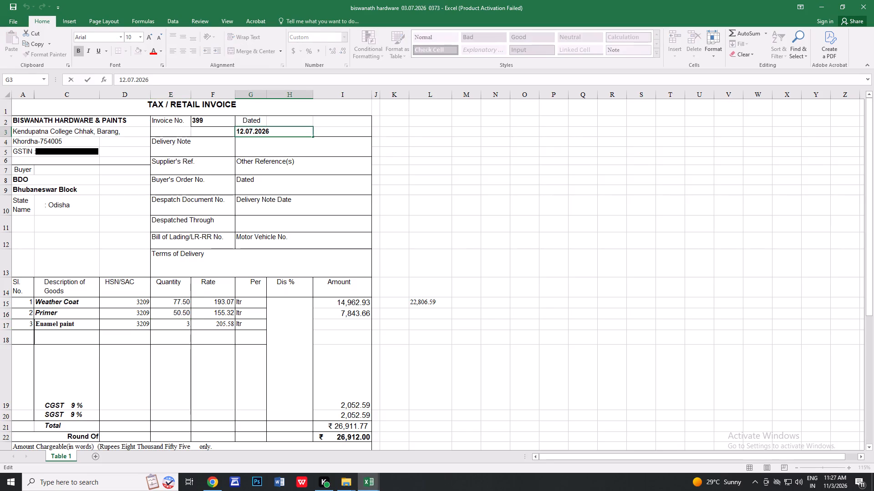
pyautogui.press('BackSpace')
pyautogui.press('BackSpace')
pyautogui.write('24')
pyautogui.press('Right')
pyautogui.press('Right')
pyautogui.press('Right')
pyautogui.press('BackSpace')
pyautogui.press('8')
pyautogui.click(205, 124)
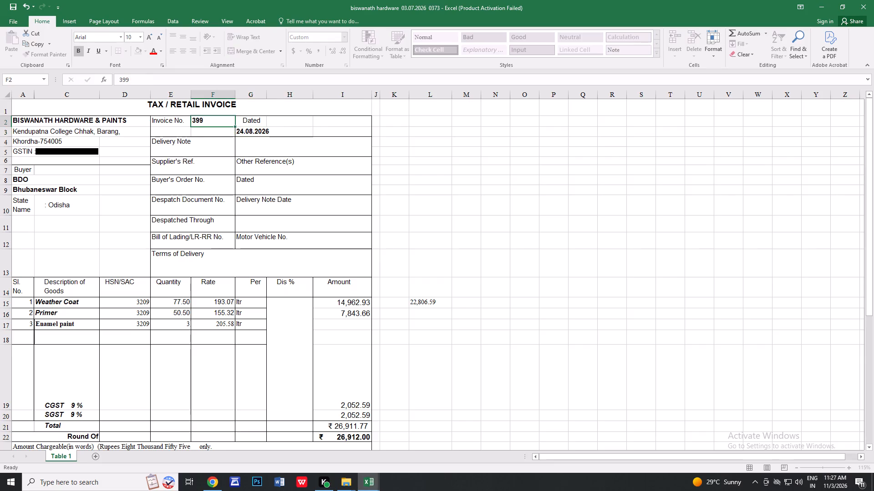
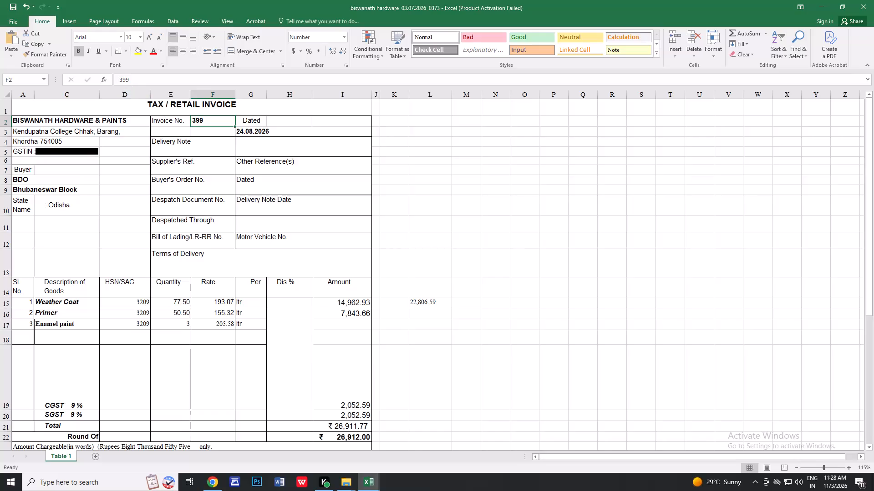
# Set the invoice number to 579.
pyautogui.doubleClick(134, 82)
pyautogui.press('BackSpace')
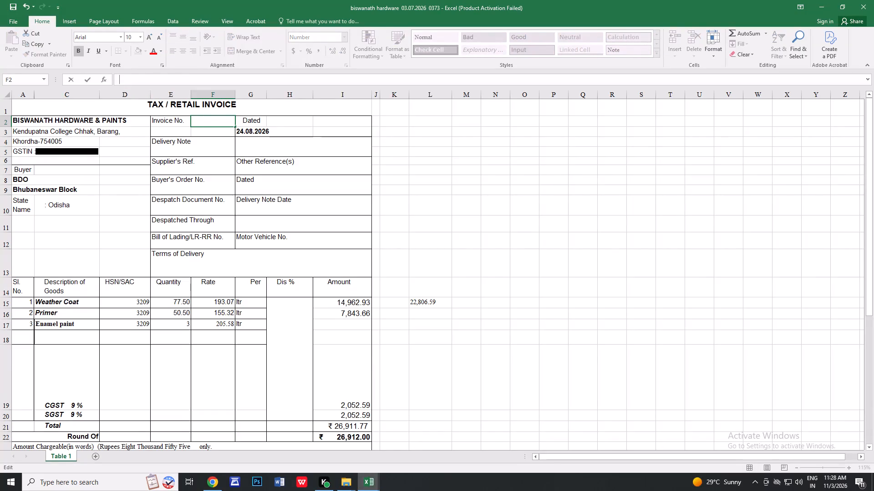
pyautogui.write('579')
pyautogui.click(305, 145)
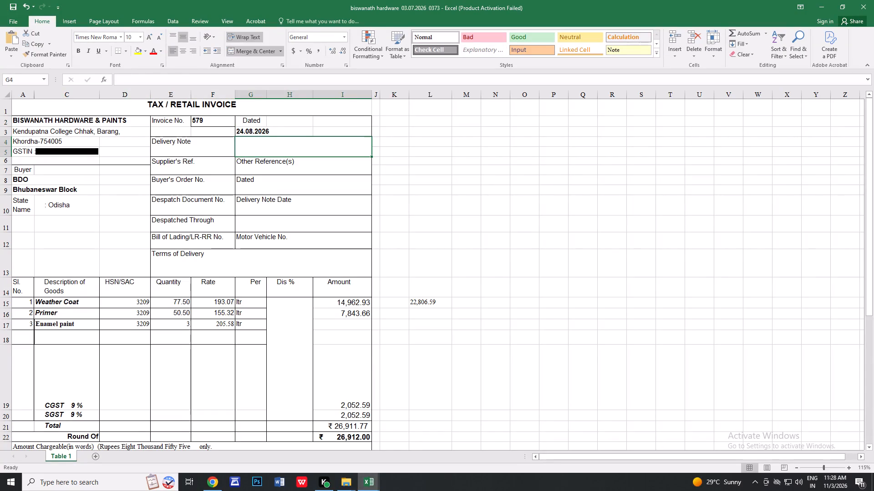
# Set the quantities to 30 for Weather Coat, 20 for Primer and 190 for the third item.
pyautogui.click(176, 302)
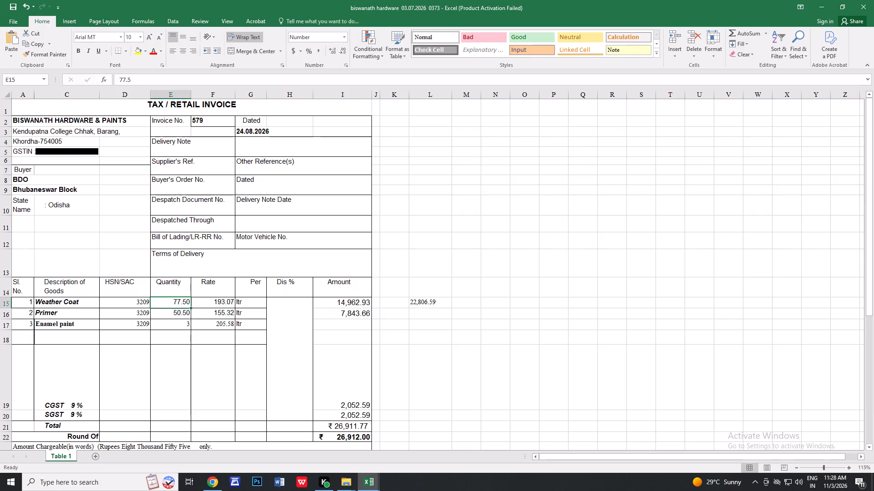
pyautogui.write('30')
pyautogui.press('Down')
pyautogui.write('20')
pyautogui.press('Down')
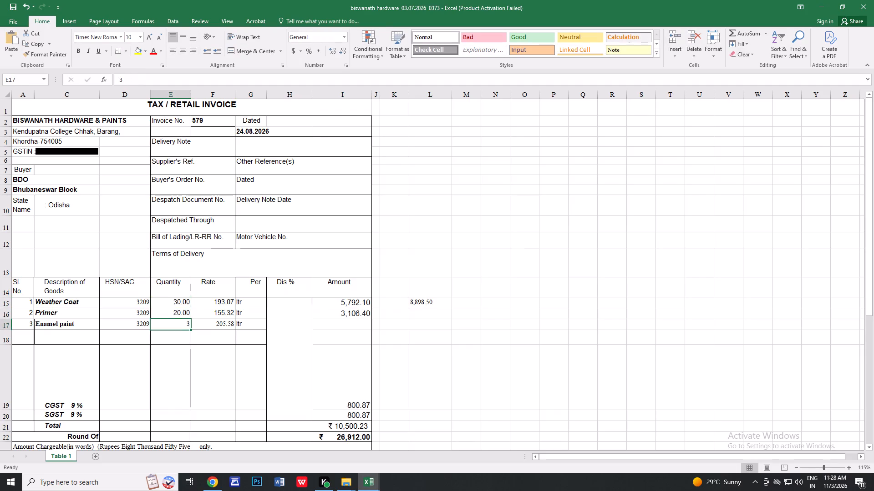
pyautogui.write('190')
pyautogui.press('Left')
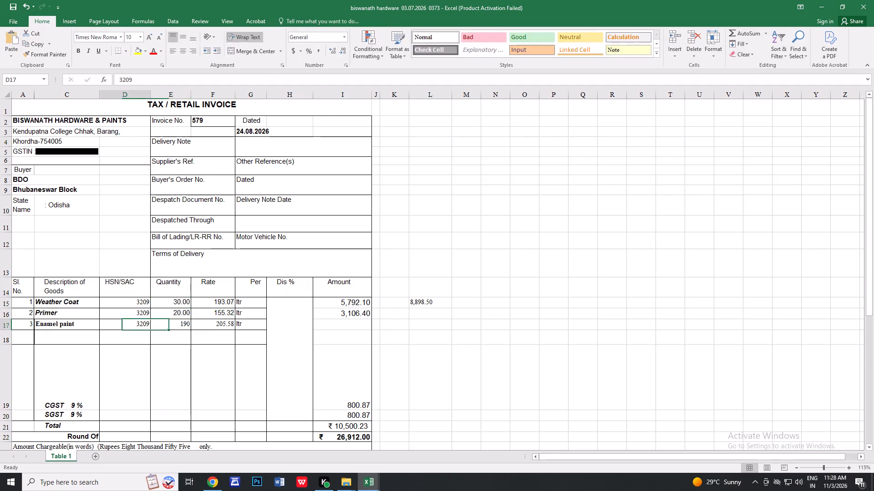
# Replace the third item's description, Enamel paint, with Putty.
pyautogui.press('Left')
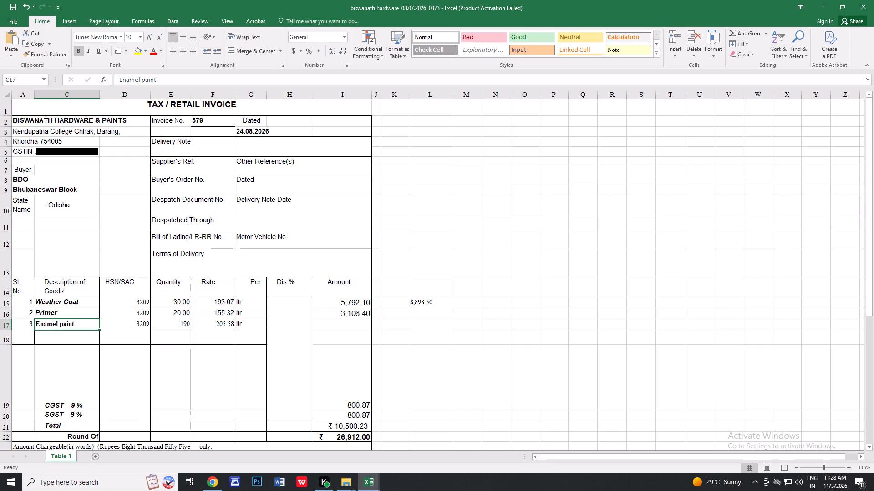
pyautogui.press('p')
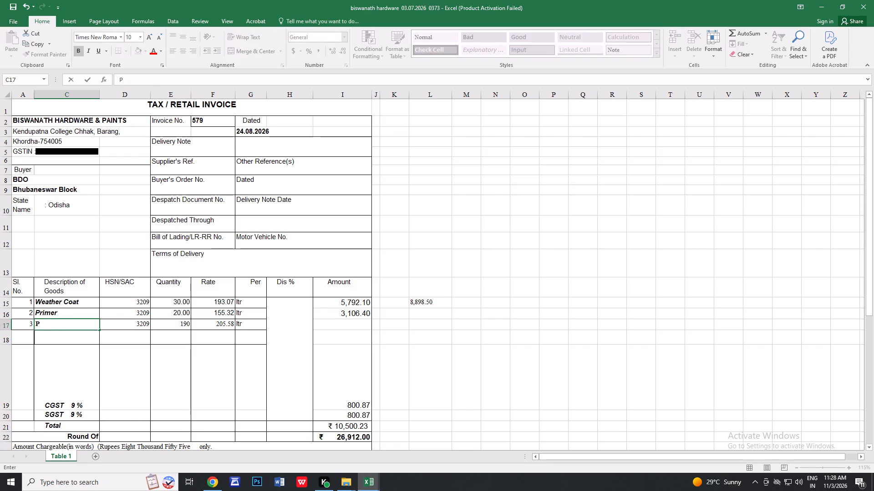
pyautogui.write('uttyu')
pyautogui.press('BackSpace')
pyautogui.press('Right')
pyautogui.press('Left')
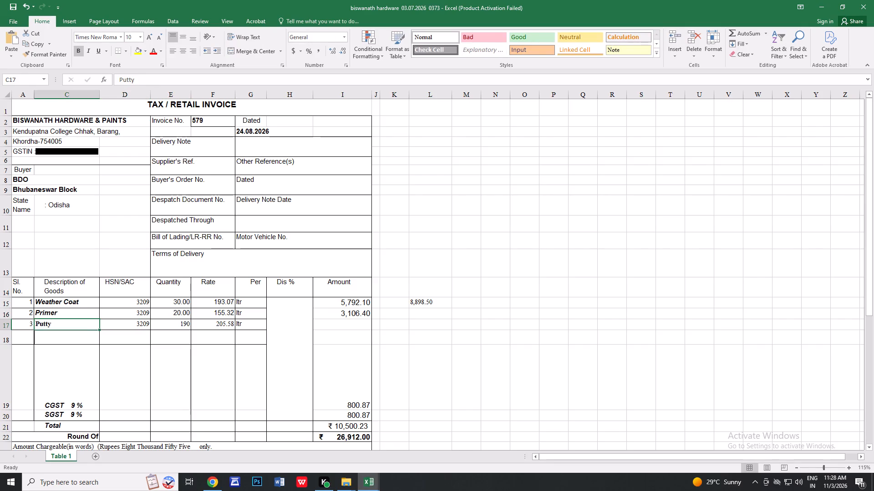
# Enter 4 in B18 and the description White Cement beside it, in the row below Putty.
pyautogui.press('Left')
pyautogui.press('Down')
pyautogui.press('4')
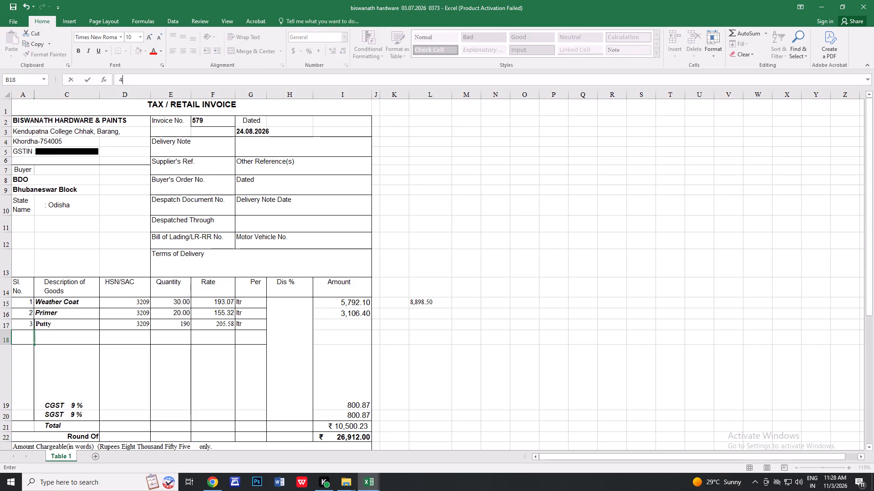
pyautogui.press('Right')
pyautogui.press('w')
pyautogui.write('hite cre')
pyautogui.press('BackSpace')
pyautogui.press('BackSpace')
pyautogui.press('BackSpace')
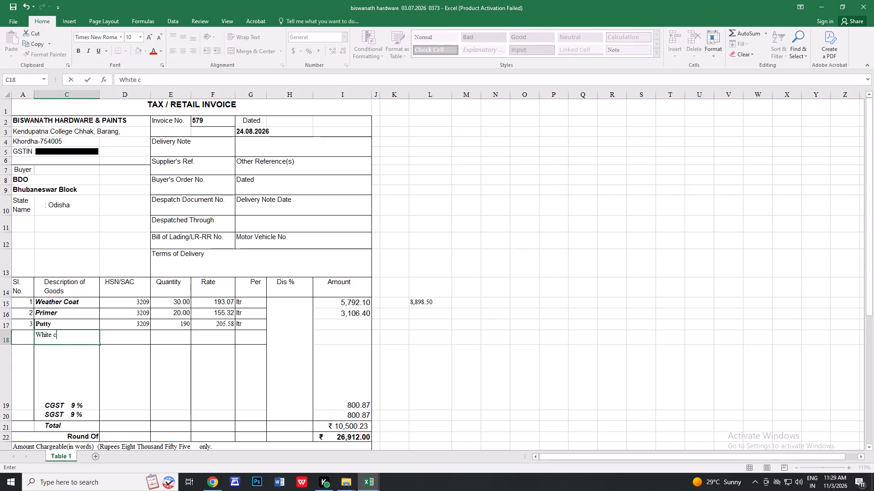
pyautogui.press('c')
pyautogui.write('ement')
pyautogui.press('Right')
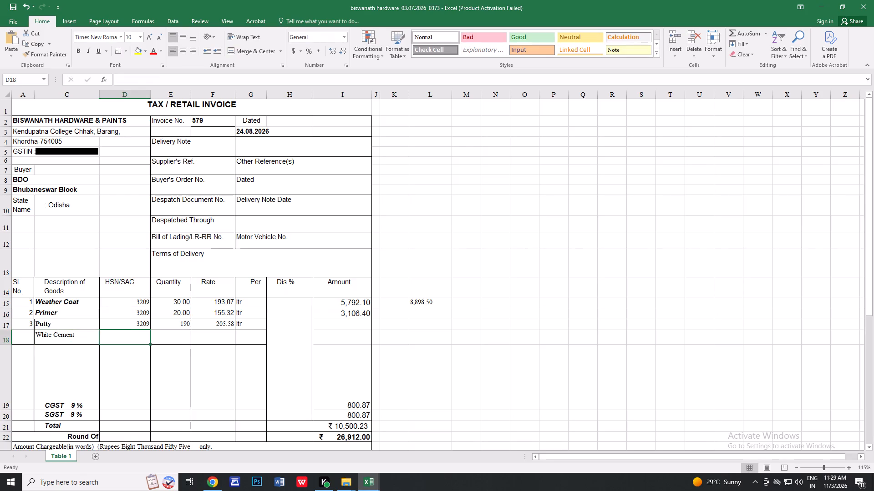
# Enter serial number 4 under Sl. No. for the White Cement row.
pyautogui.press('Left')
pyautogui.press('Left')
pyautogui.press('Left')
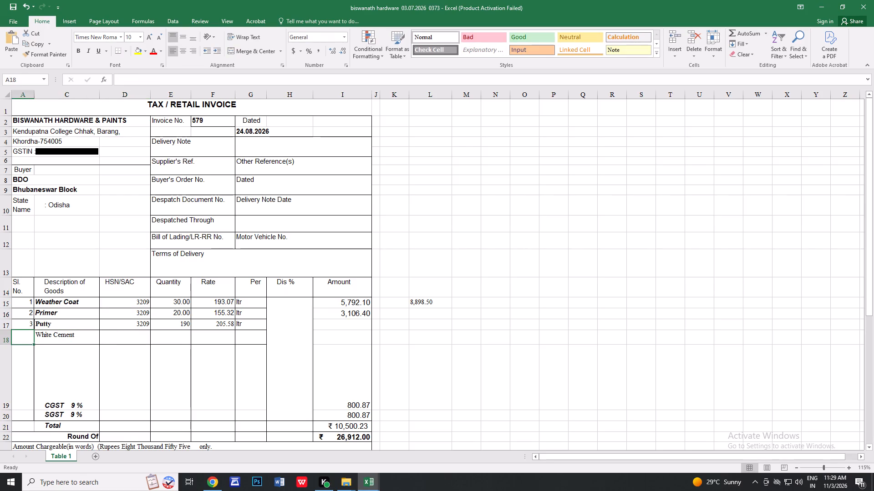
pyautogui.press('4')
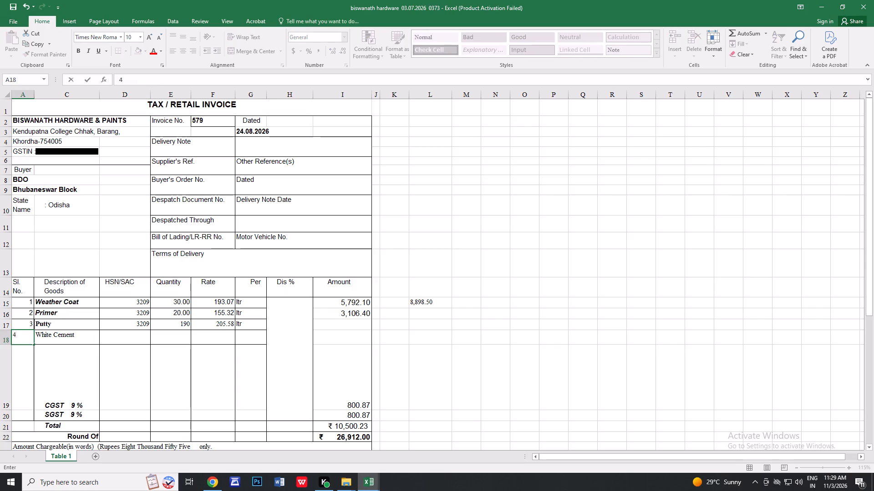
pyautogui.press('Right')
pyautogui.press('Right')
pyautogui.press('Right')
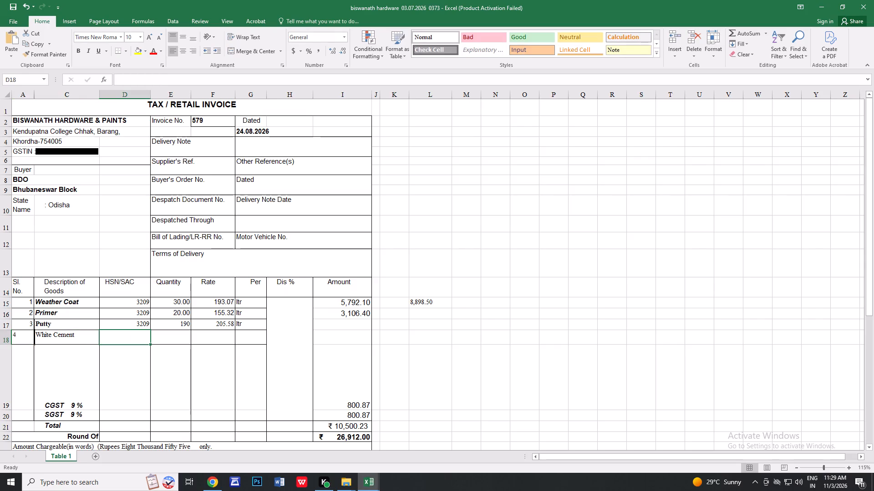
# Centre the serial numbers 1 to 4 horizontally in their cells.
pyautogui.moveTo(20, 304); pyautogui.dragTo(30, 341)
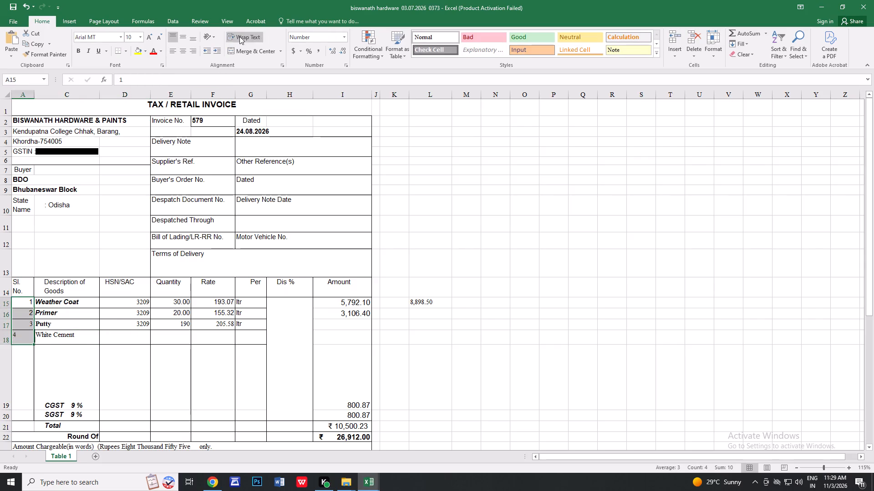
pyautogui.click(183, 52)
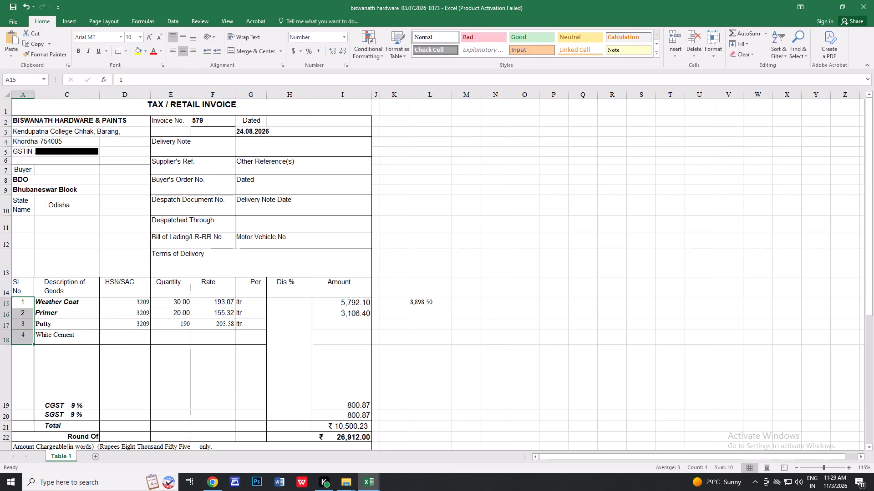
# Set the rates to 192.83 for Weather Coat, 154.27 for Primer, 25.42 for Putty and 20.17 for White Cement.
pyautogui.click(73, 335)
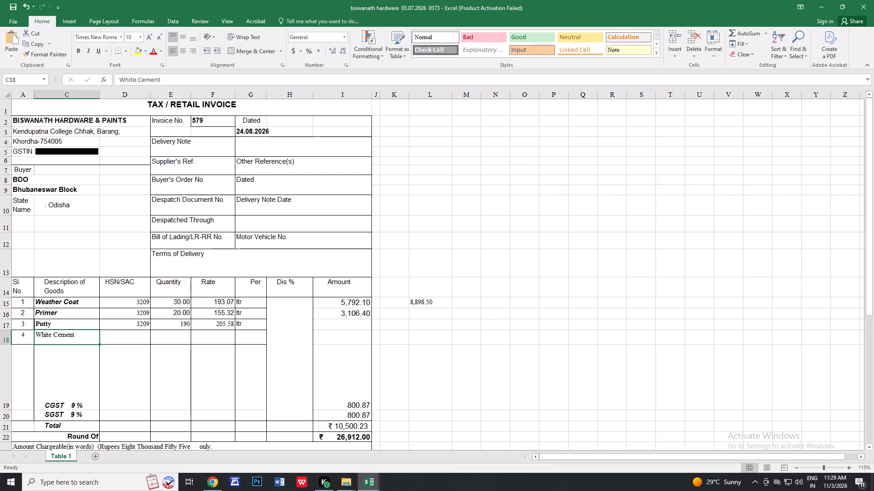
pyautogui.click(124, 337)
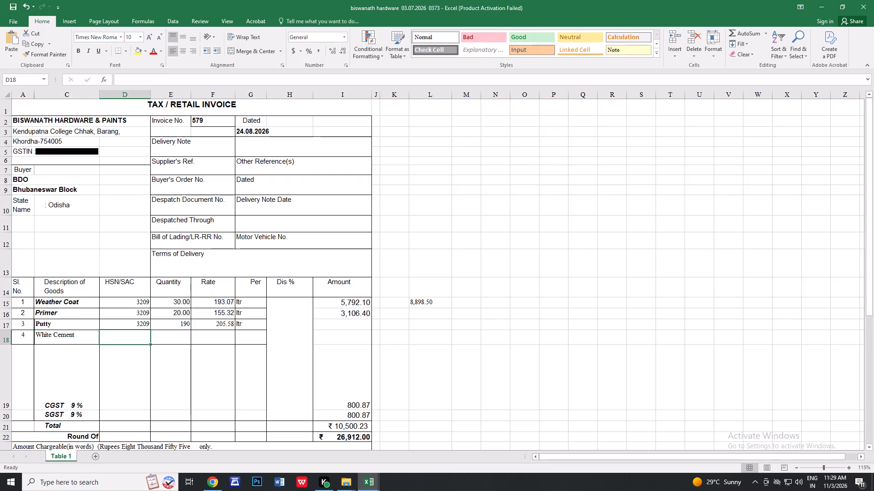
pyautogui.click(211, 302)
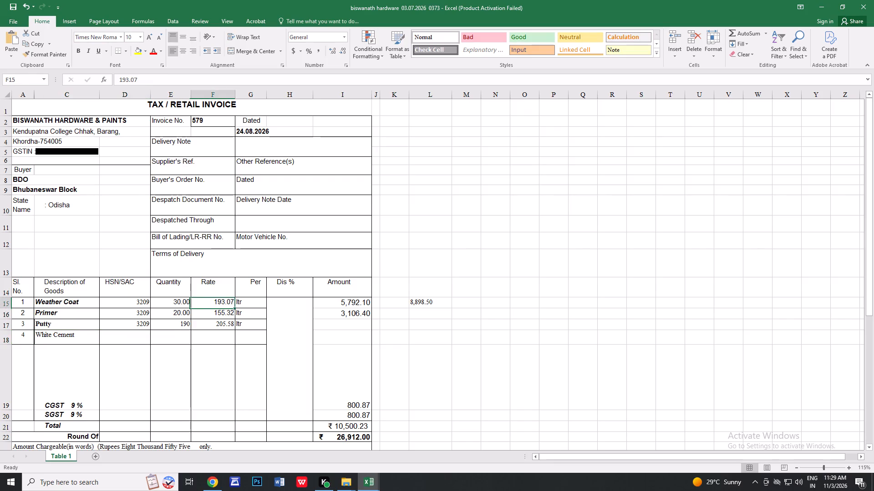
pyautogui.write('192')
pyautogui.write('.83')
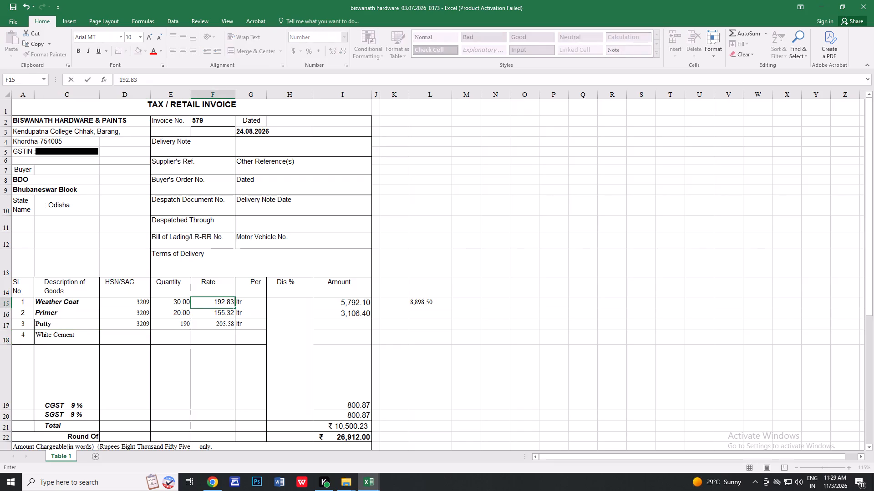
pyautogui.press('Down')
pyautogui.press('1')
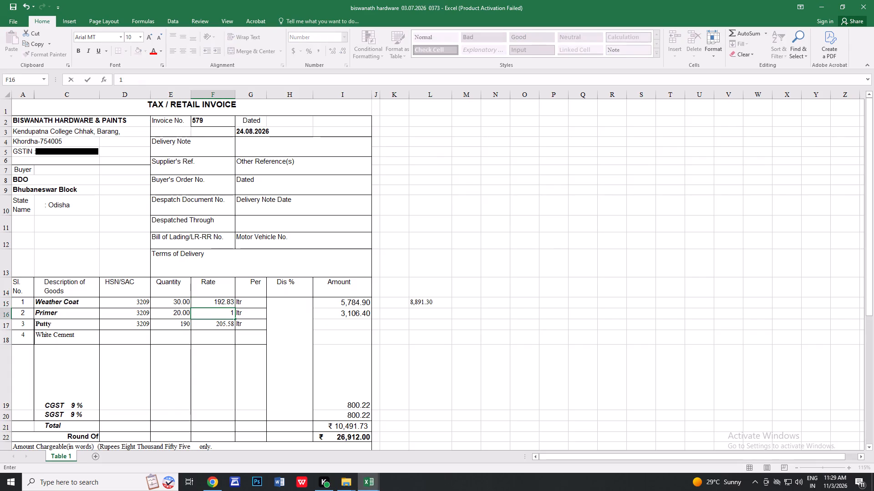
pyautogui.write('54.27')
pyautogui.press('Down')
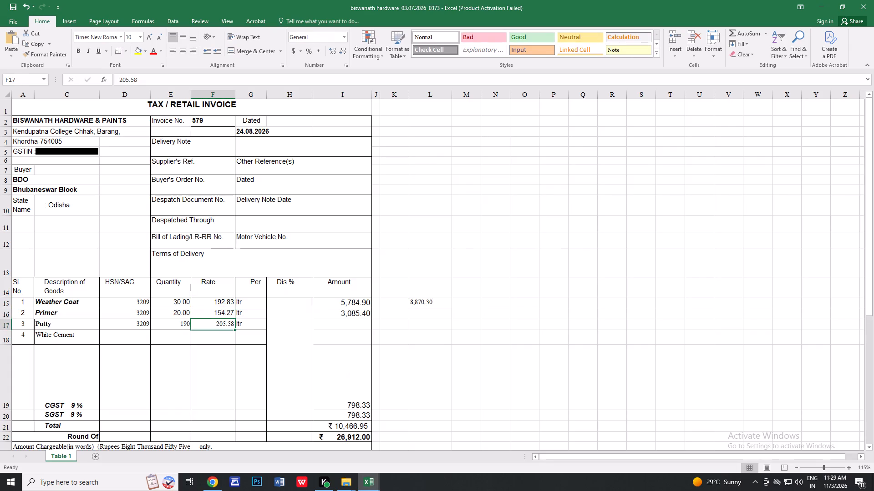
pyautogui.press('2')
pyautogui.press('5')
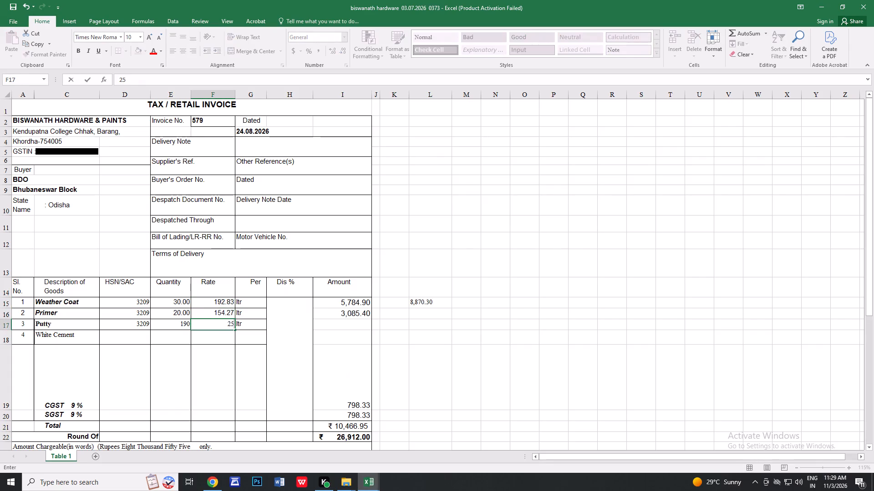
pyautogui.write('.42')
pyautogui.press('Down')
pyautogui.write('20.17')
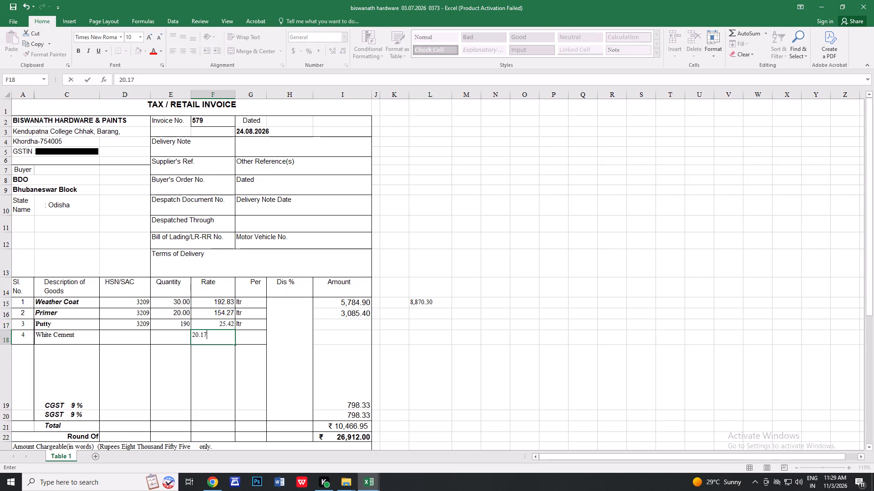
# Enter a quantity of 17 and the unit kg for White Cement.
pyautogui.press('Left')
pyautogui.write('17')
pyautogui.press('Right')
pyautogui.press('Right')
pyautogui.press('Right')
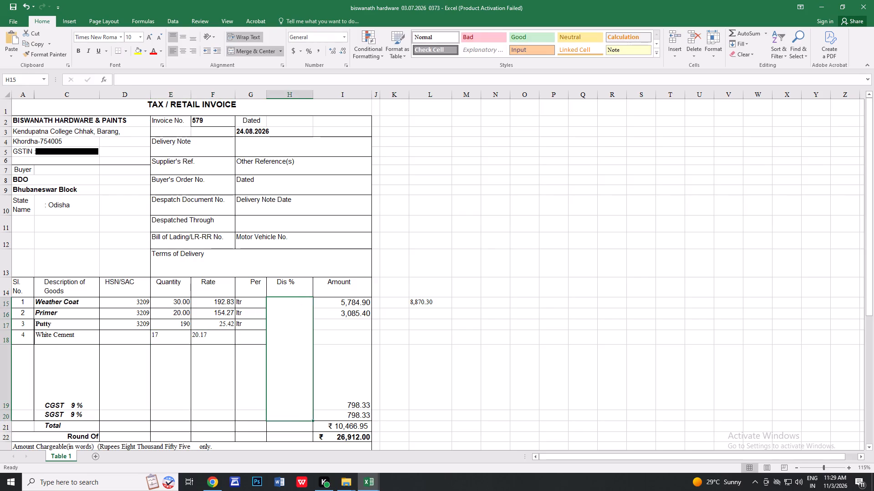
pyautogui.press('Left')
pyautogui.write('kg')
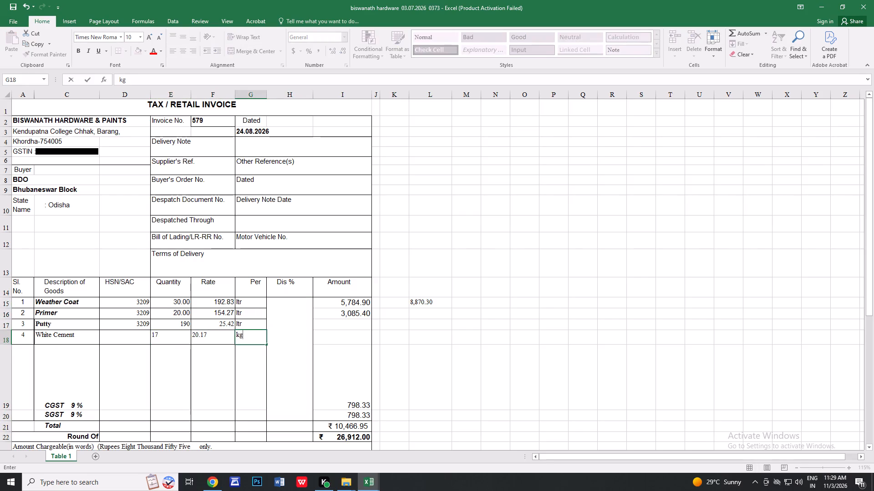
pyautogui.press('Left')
pyautogui.press('Left')
pyautogui.press('Left')
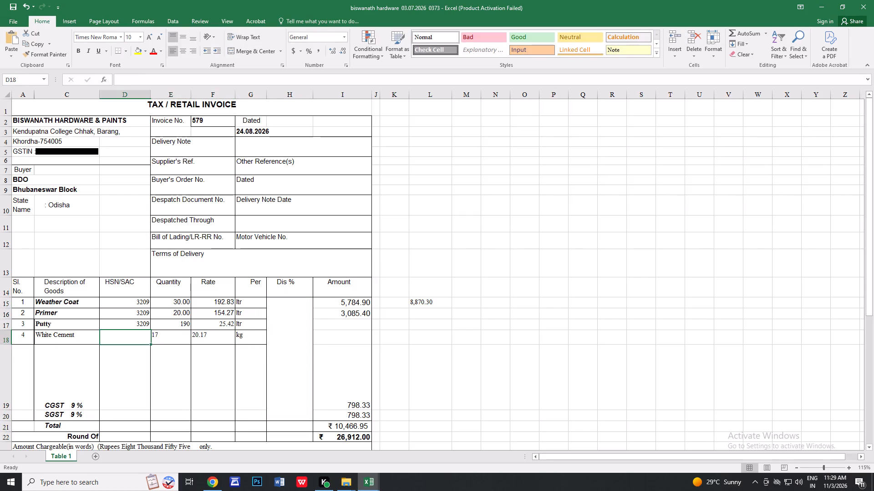
# Centre the Quantity, Rate and Per entries of all four items horizontally.
pyautogui.moveTo(174, 304); pyautogui.dragTo(245, 342)
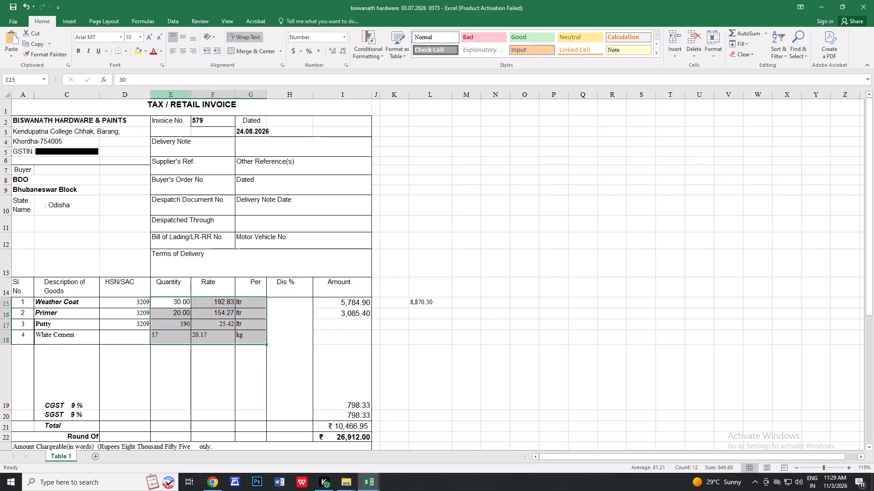
pyautogui.click(183, 50)
pyautogui.click(315, 338)
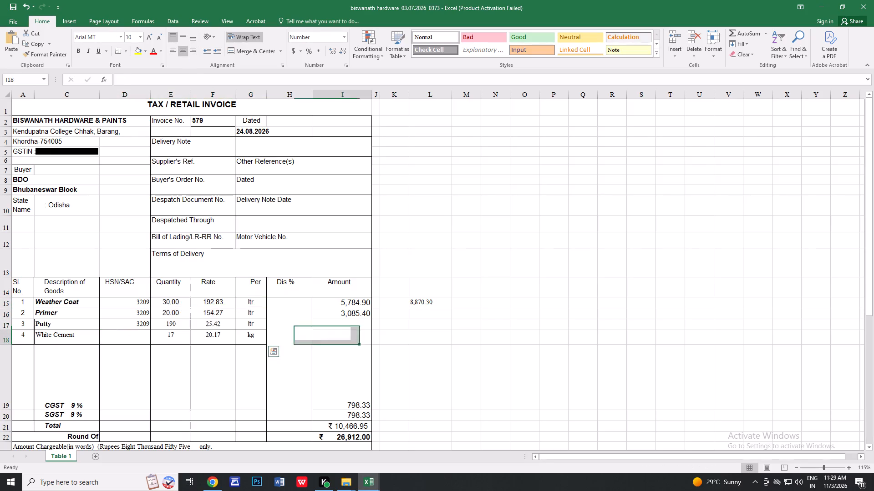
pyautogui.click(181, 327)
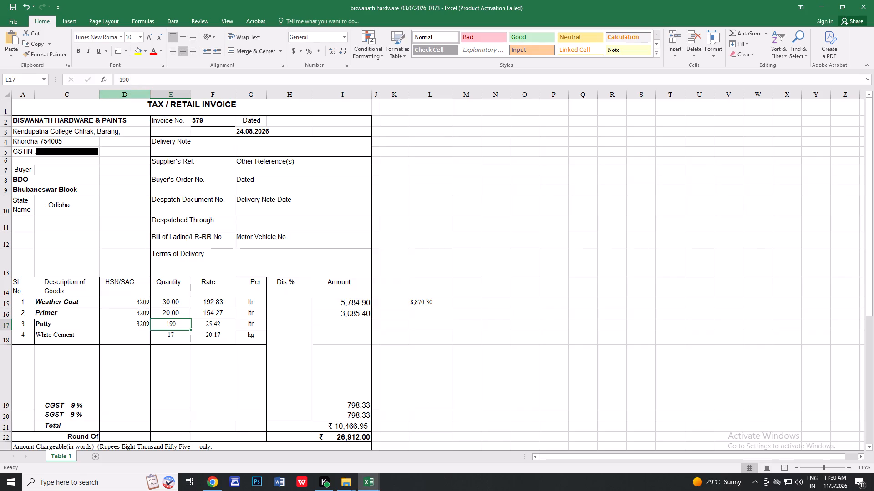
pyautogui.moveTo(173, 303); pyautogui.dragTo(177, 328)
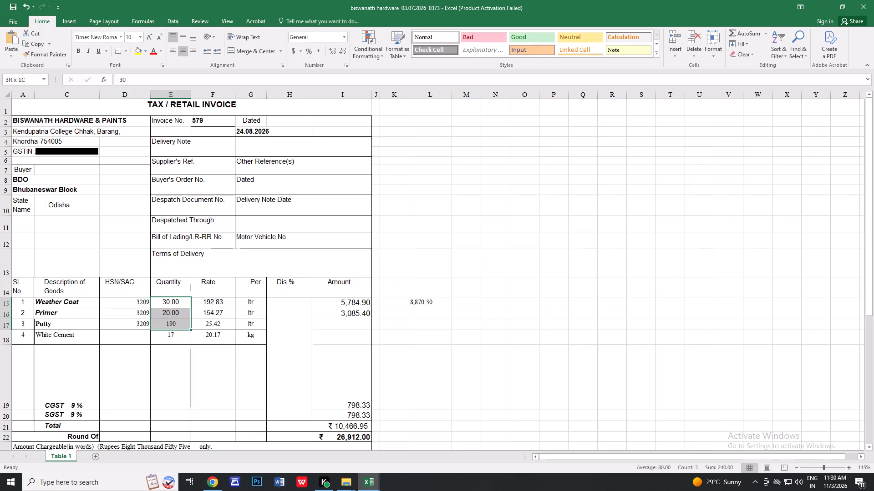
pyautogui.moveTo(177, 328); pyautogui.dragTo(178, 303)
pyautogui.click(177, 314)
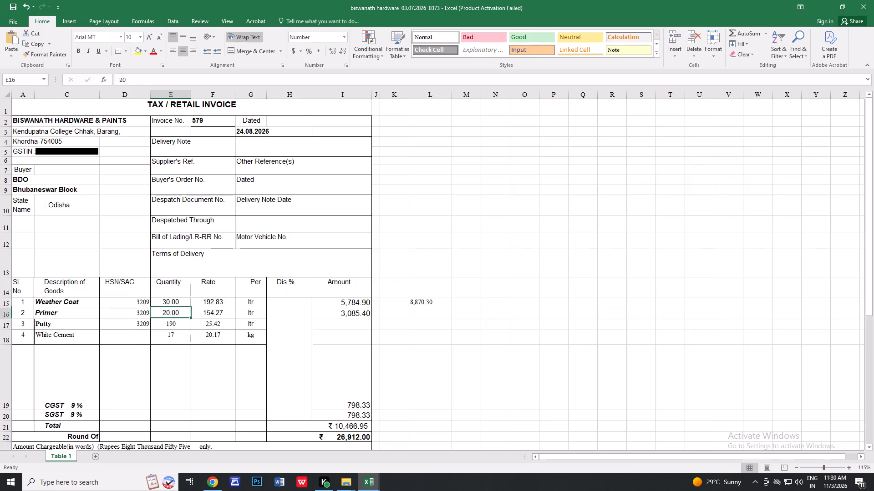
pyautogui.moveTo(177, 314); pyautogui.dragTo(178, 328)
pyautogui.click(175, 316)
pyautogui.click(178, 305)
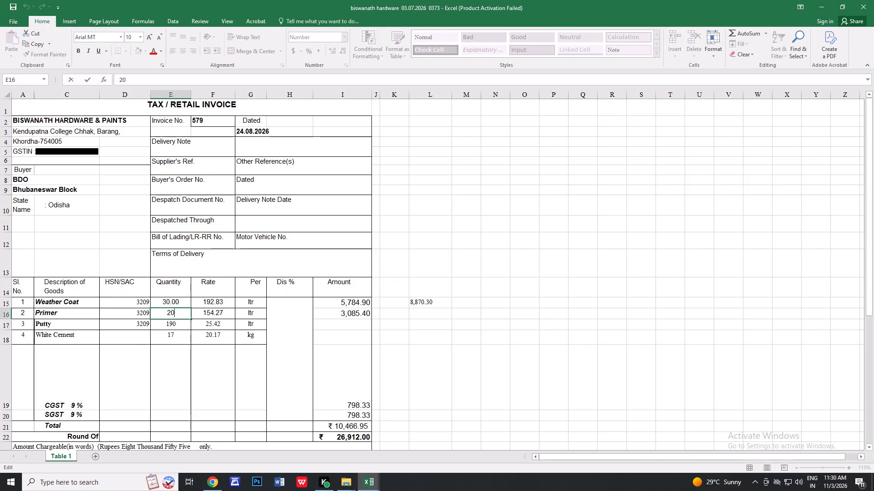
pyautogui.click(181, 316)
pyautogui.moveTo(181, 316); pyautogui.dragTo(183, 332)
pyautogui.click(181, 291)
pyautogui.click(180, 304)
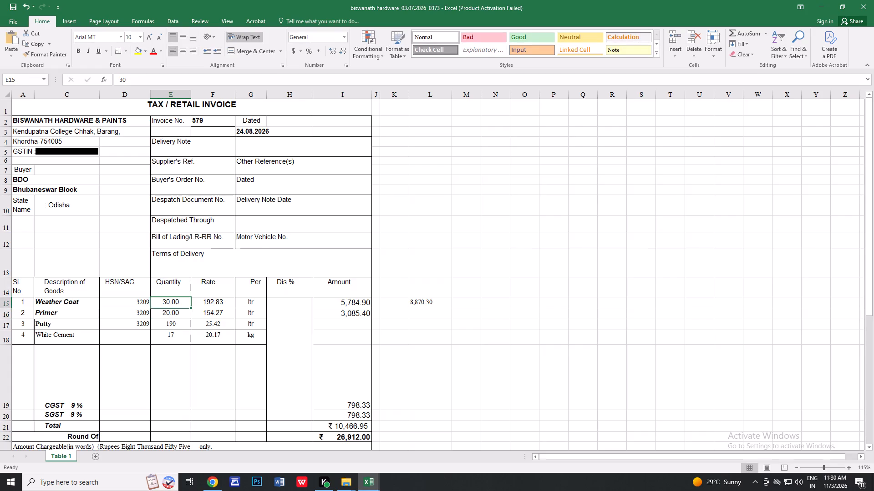
# Fill the Primer quantity cell down for its two-decimal format, then re-enter quantities 190 for Putty and 17 for White Cement.
pyautogui.click(179, 312)
pyautogui.moveTo(189, 318); pyautogui.dragTo(189, 335)
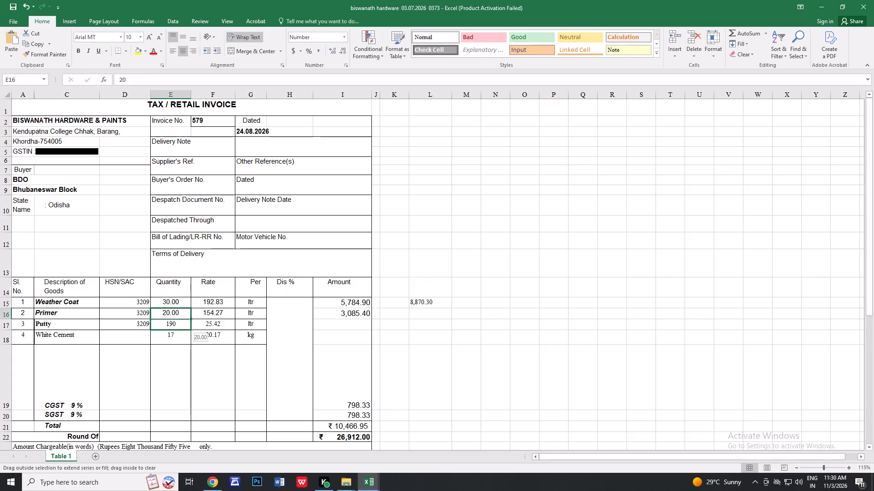
pyautogui.moveTo(189, 335); pyautogui.dragTo(188, 341)
pyautogui.click(176, 328)
pyautogui.write('190')
pyautogui.click(162, 337)
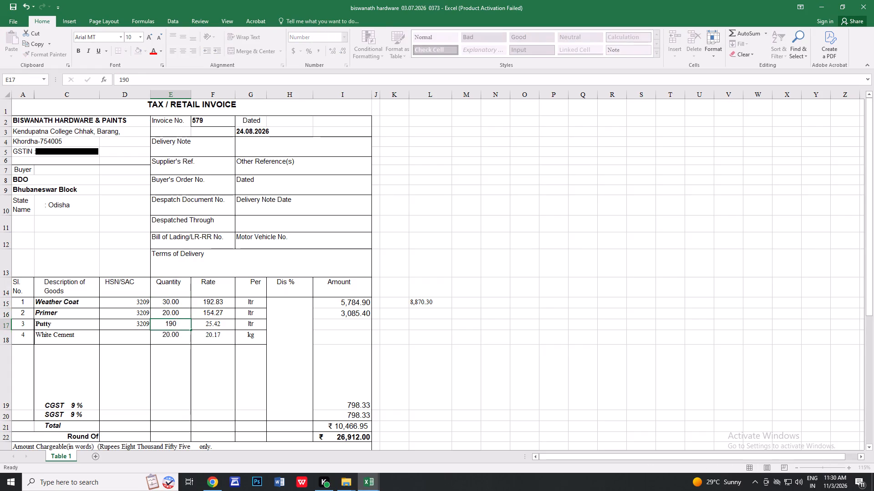
pyautogui.write('17')
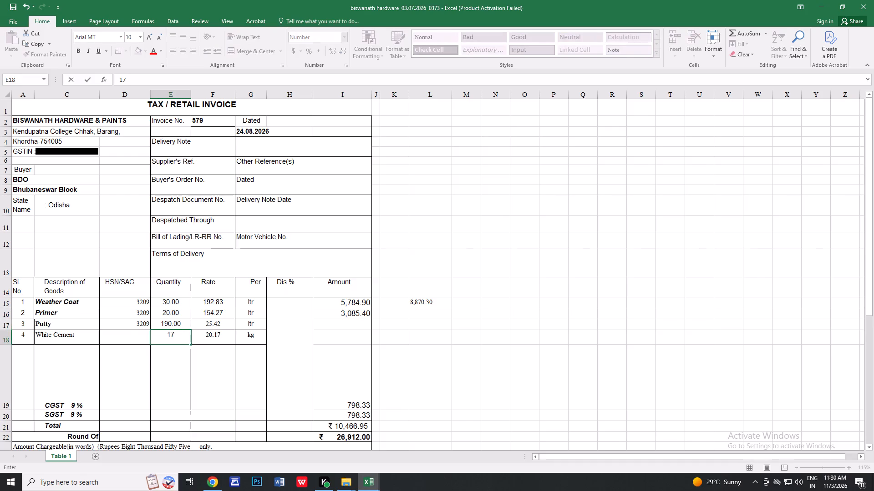
pyautogui.click(217, 365)
# Fill the Primer amount formula down to the Putty and White Cement rows.
pyautogui.click(353, 302)
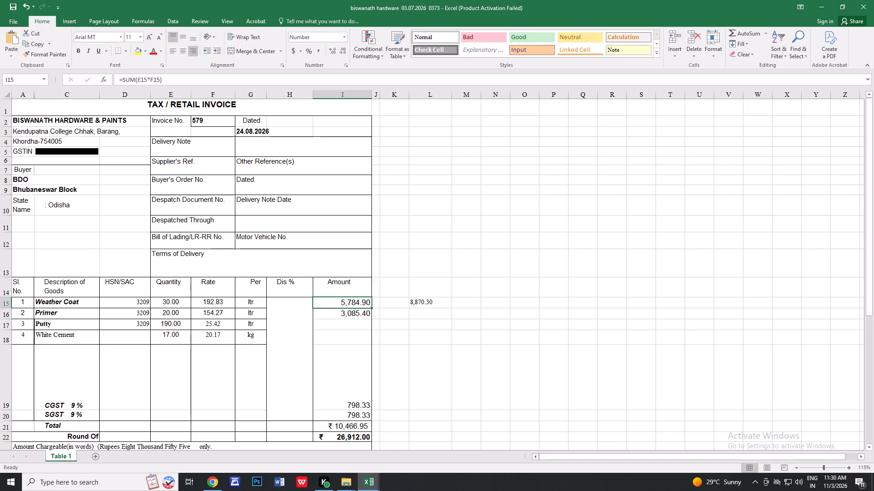
pyautogui.click(369, 315)
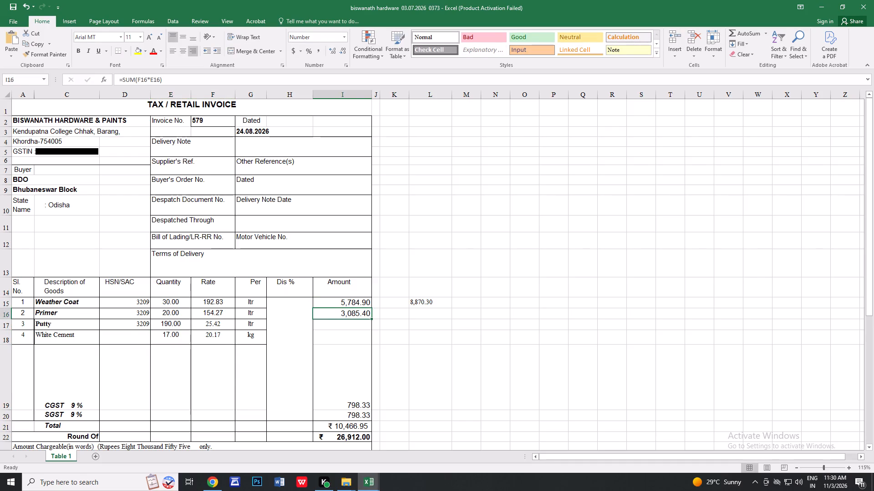
pyautogui.moveTo(370, 318); pyautogui.dragTo(366, 341)
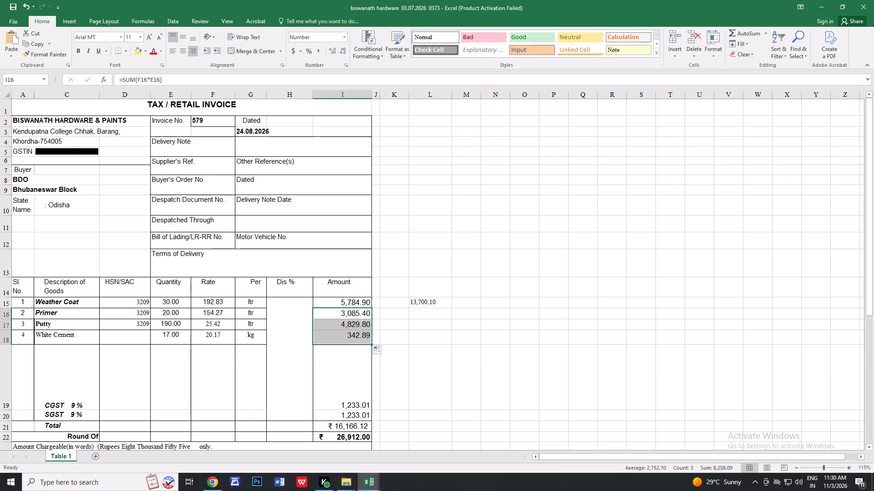
# Make the White Cement description bold.
pyautogui.click(59, 337)
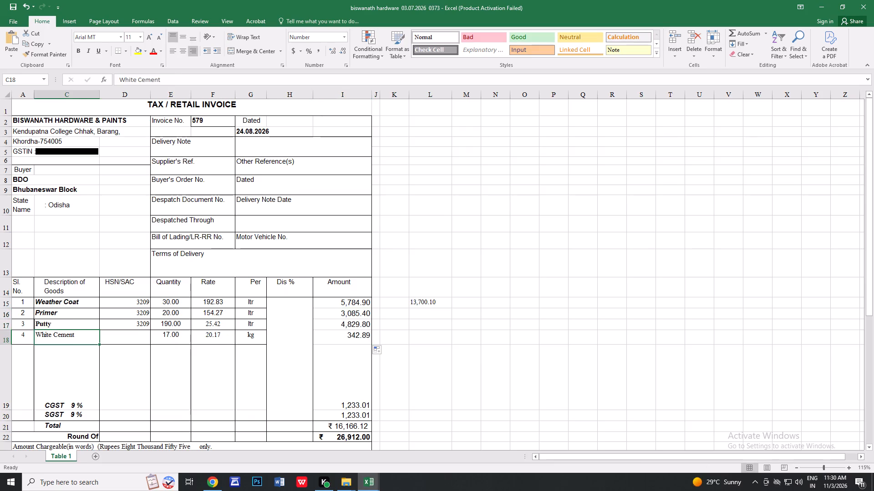
pyautogui.click(74, 54)
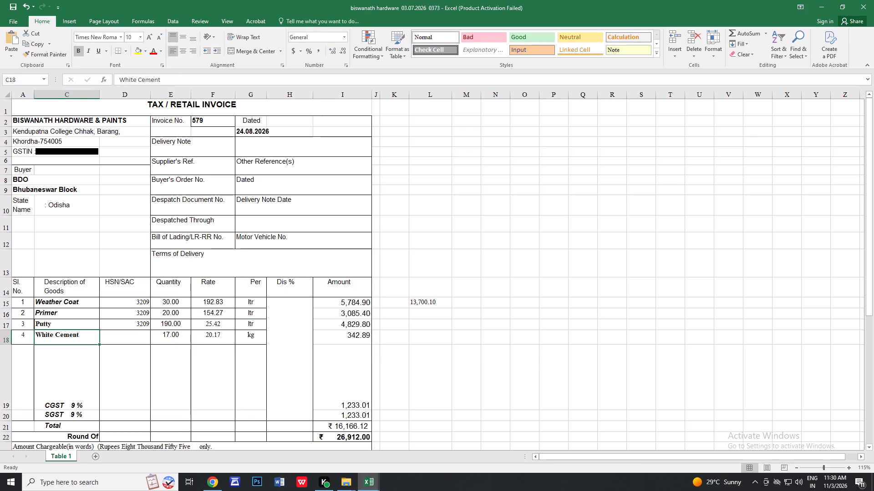
pyautogui.click(461, 332)
# Change the font of the Putty description to Arial, comparing it with the neighbouring item descriptions.
pyautogui.scroll(-1, 459, 340)
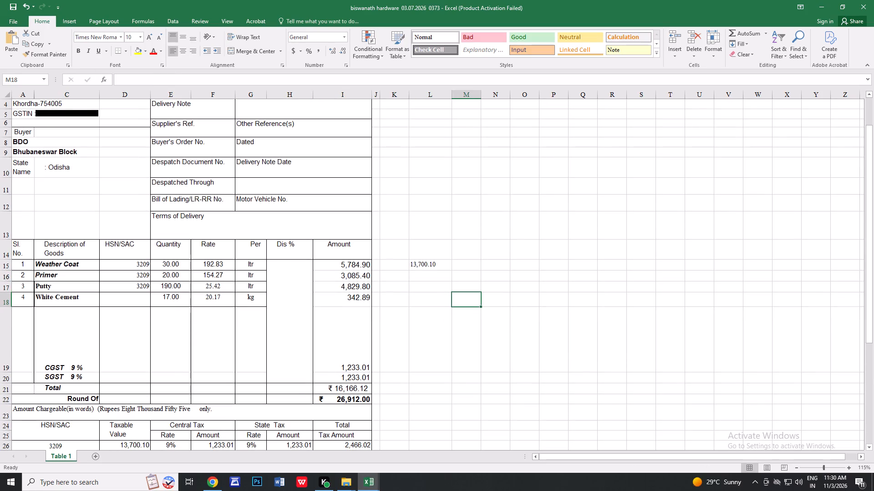
pyautogui.click(54, 277)
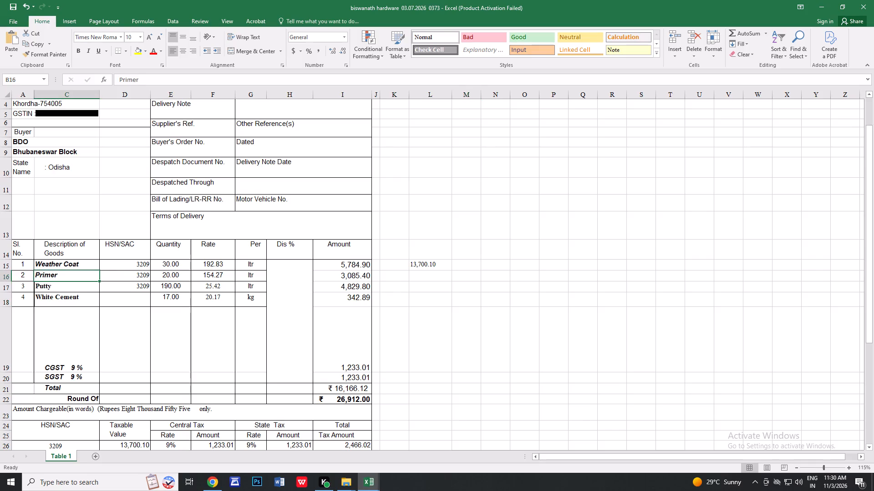
pyautogui.click(55, 301)
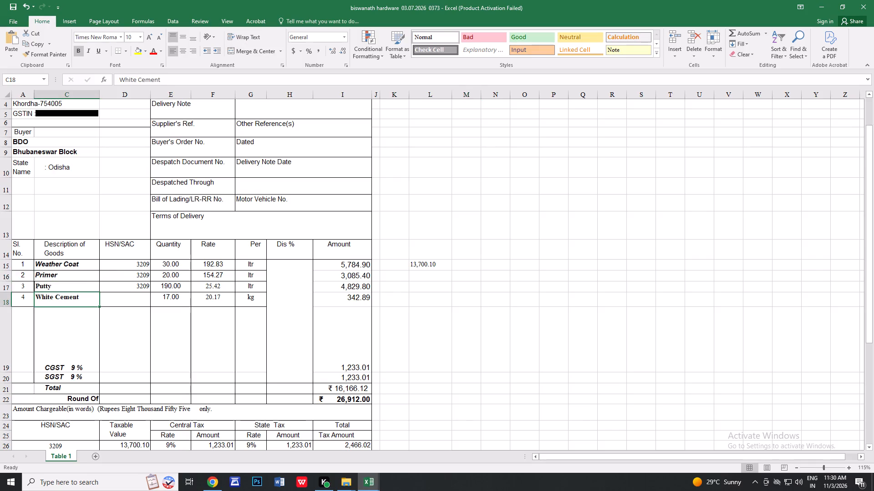
pyautogui.click(53, 286)
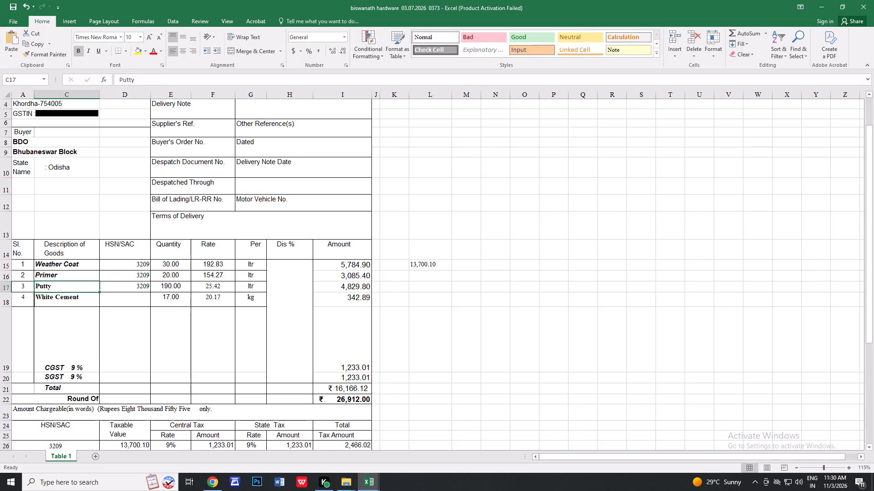
pyautogui.click(56, 277)
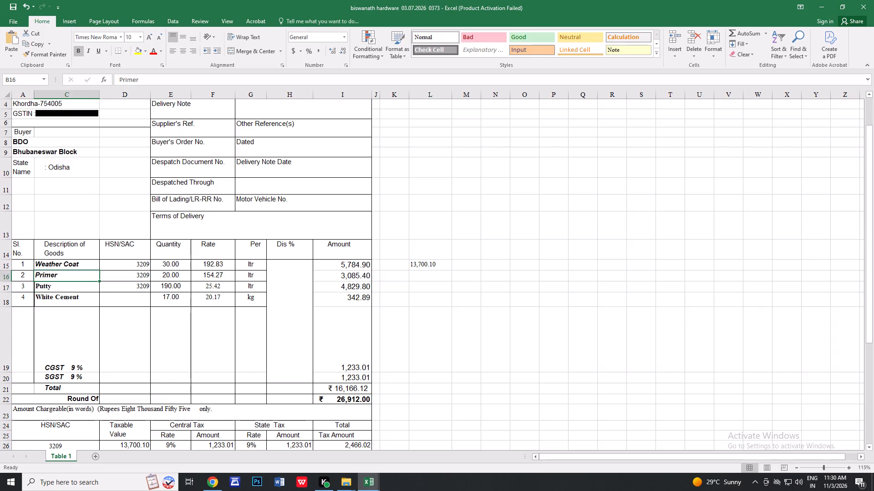
pyautogui.click(51, 289)
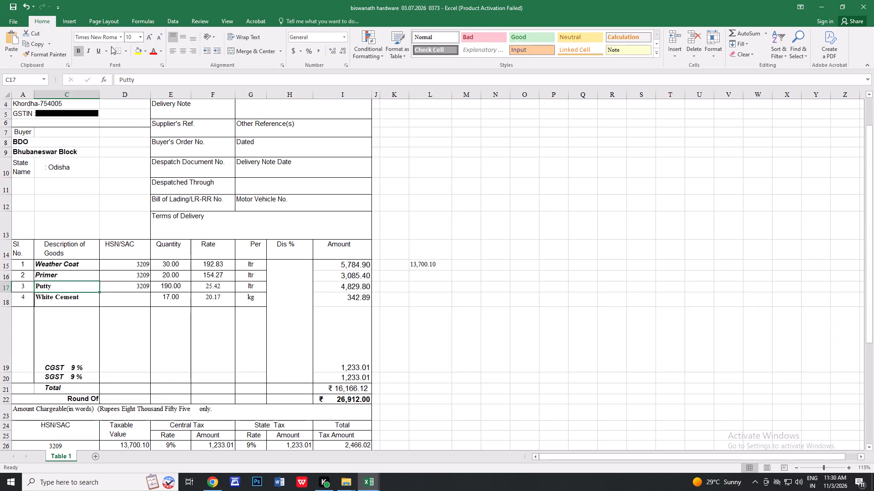
pyautogui.click(120, 35)
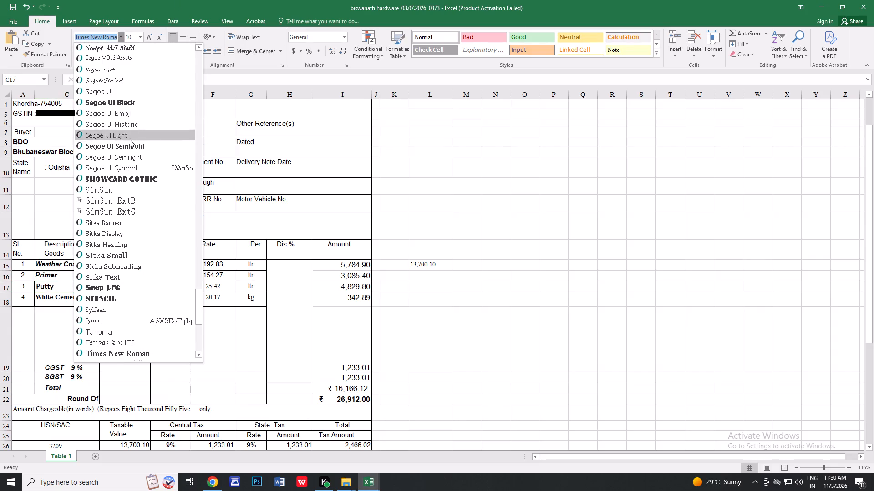
pyautogui.scroll(5, 136, 149)
pyautogui.scroll(20, 136, 149)
pyautogui.scroll(15, 136, 149)
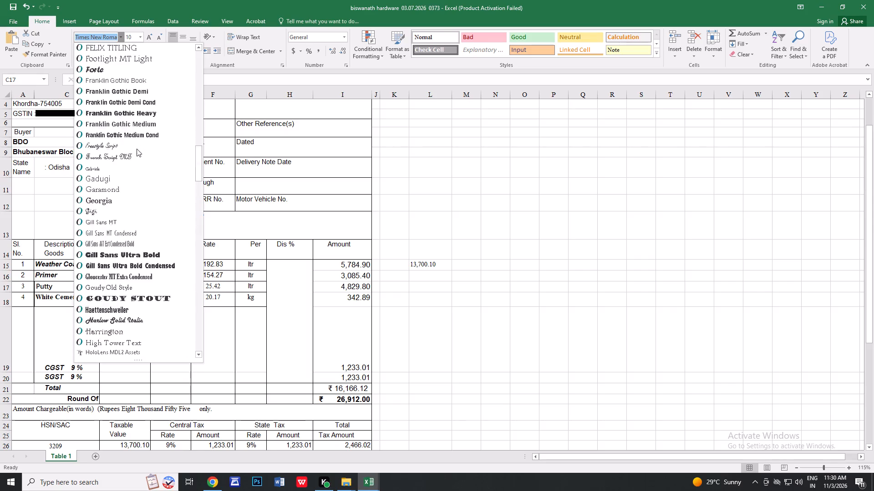
pyautogui.scroll(20, 137, 149)
pyautogui.scroll(7, 137, 149)
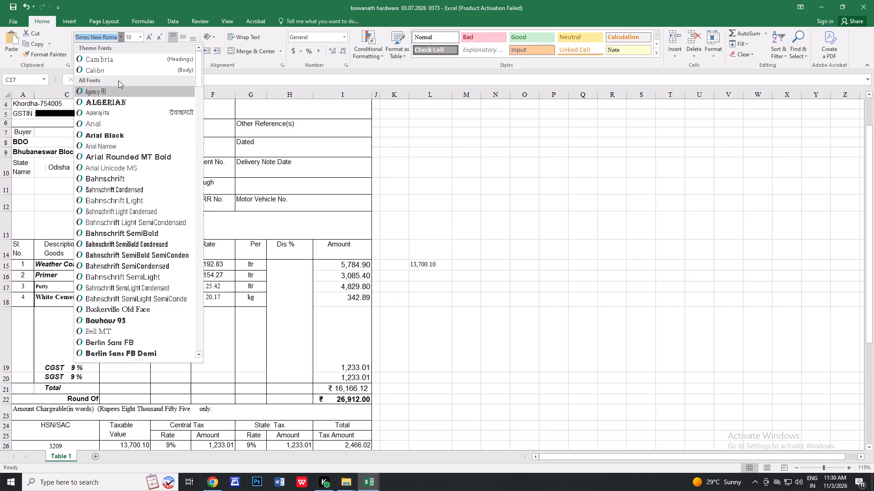
pyautogui.click(100, 121)
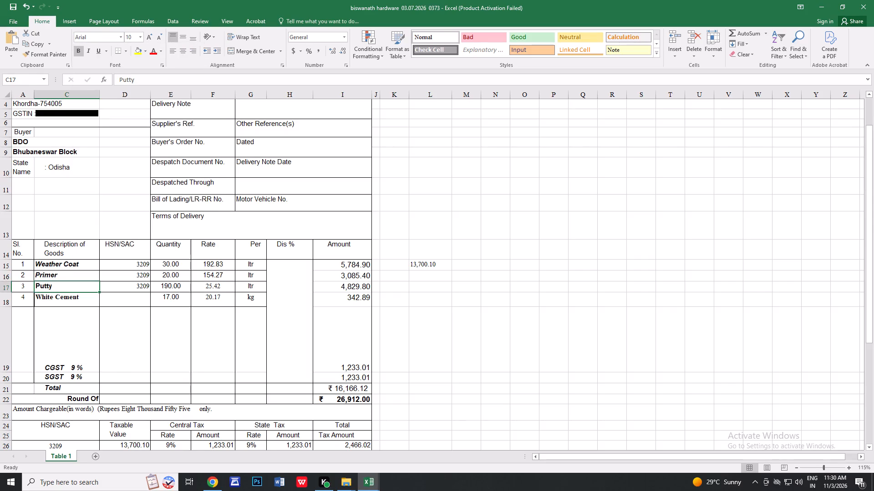
# Change the font of the White Cement description to Arial.
pyautogui.click(69, 298)
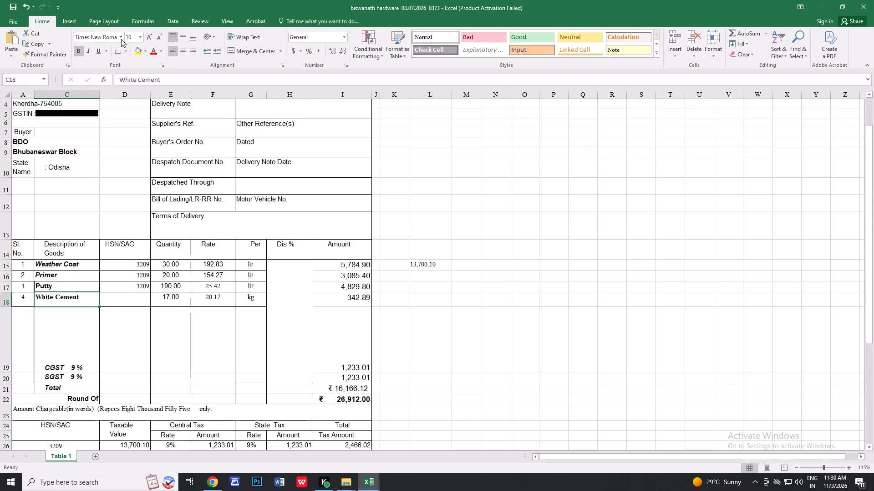
pyautogui.click(122, 39)
pyautogui.scroll(20, 122, 118)
pyautogui.scroll(19, 122, 118)
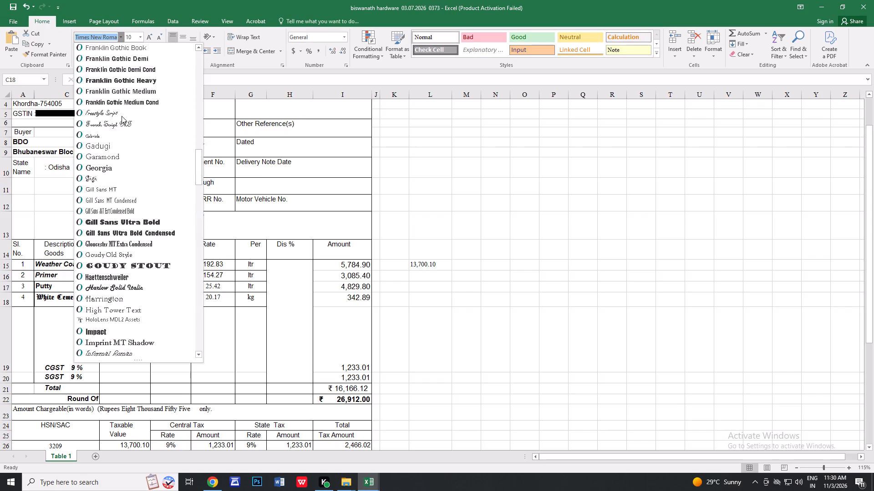
pyautogui.scroll(6, 122, 116)
pyautogui.moveTo(198, 140); pyautogui.dragTo(200, 56)
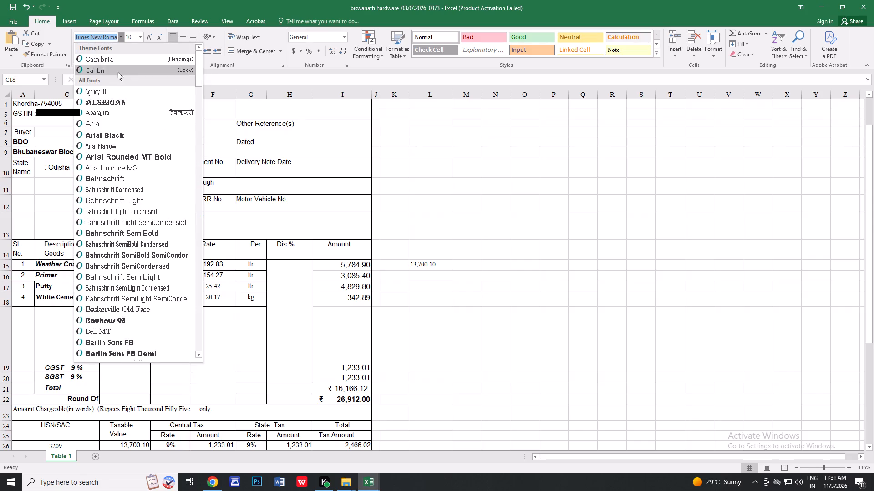
pyautogui.click(95, 120)
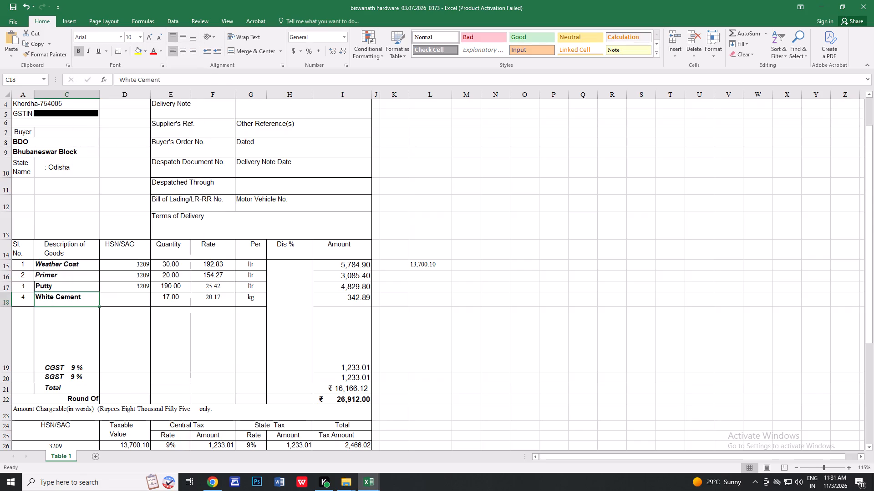
# Replace "Eight" with "Twenty Six" before "Thousand" in the Amount Chargeable (in words) line.
pyautogui.doubleClick(134, 413)
pyautogui.press('Right')
pyautogui.press('BackSpace')
pyautogui.press('BackSpace')
pyautogui.press('BackSpace')
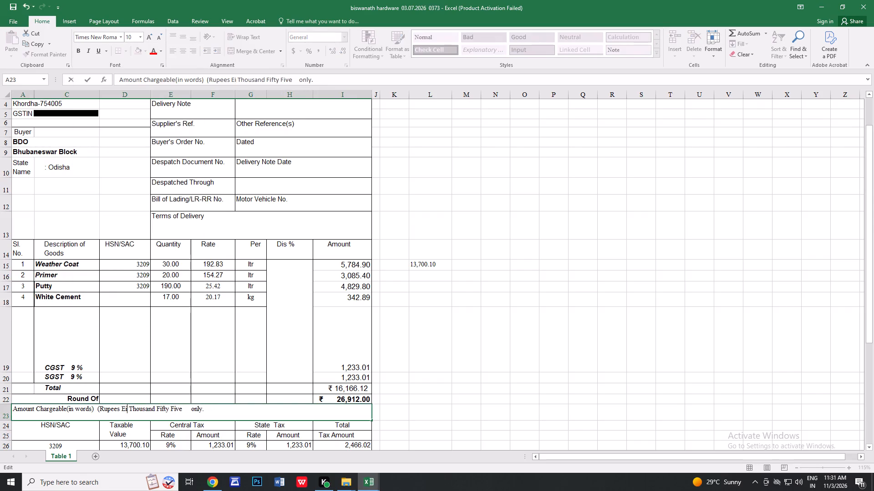
pyautogui.press('BackSpace')
pyautogui.press('BackSpace')
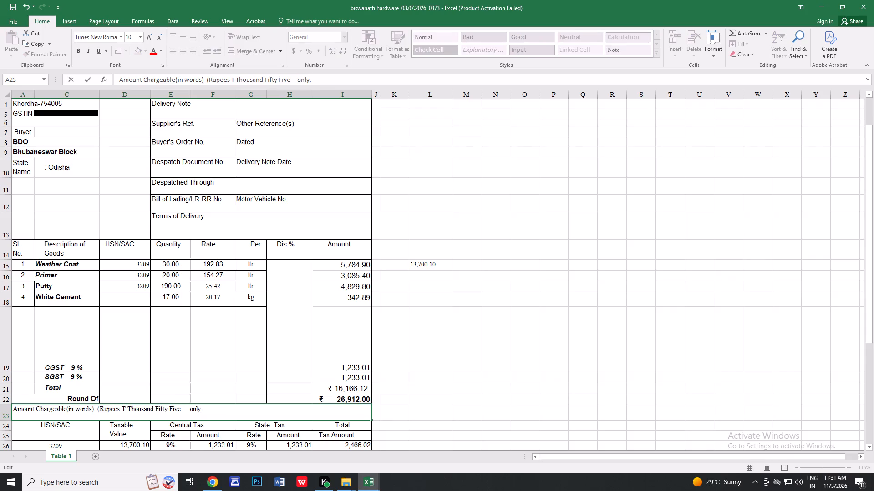
pyautogui.write('wenty')
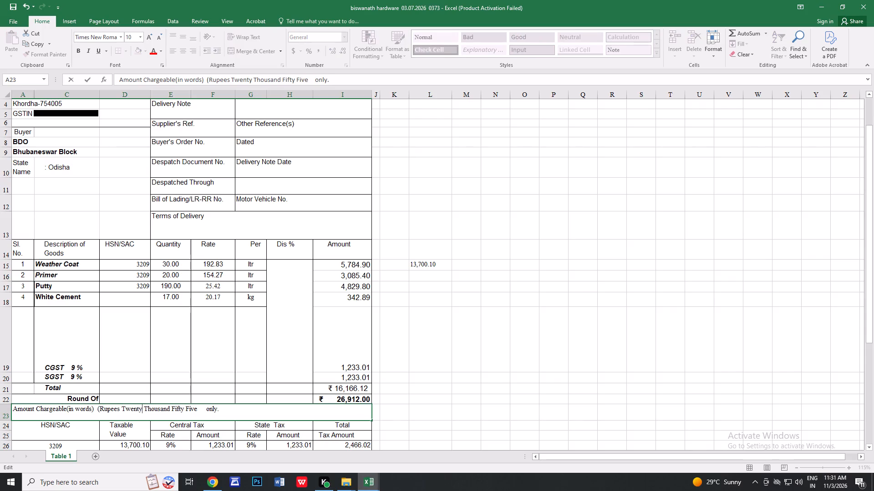
pyautogui.press('space')
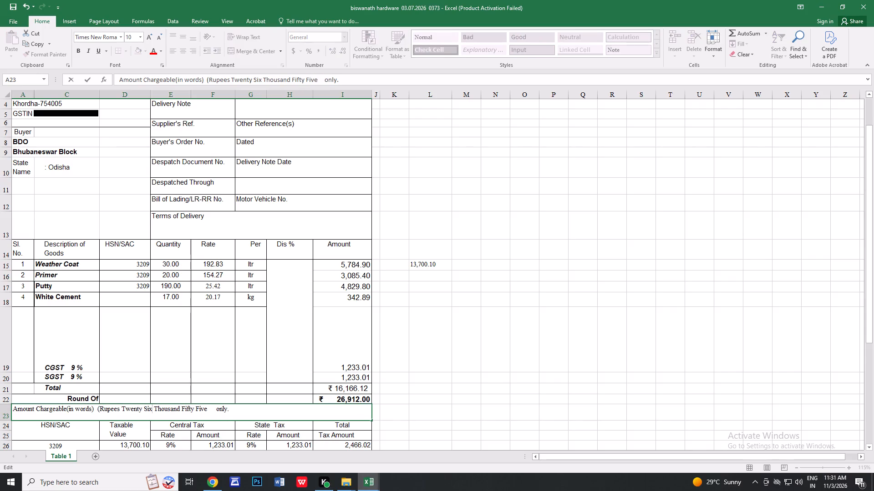
pyautogui.press('Right')
pyautogui.press('Right')
pyautogui.press('Right')
pyautogui.press('Right')
pyautogui.press('Right')
pyautogui.press('Right')
pyautogui.press('Right')
pyautogui.press('Right')
pyautogui.press('Right')
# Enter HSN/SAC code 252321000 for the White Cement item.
pyautogui.click(135, 304)
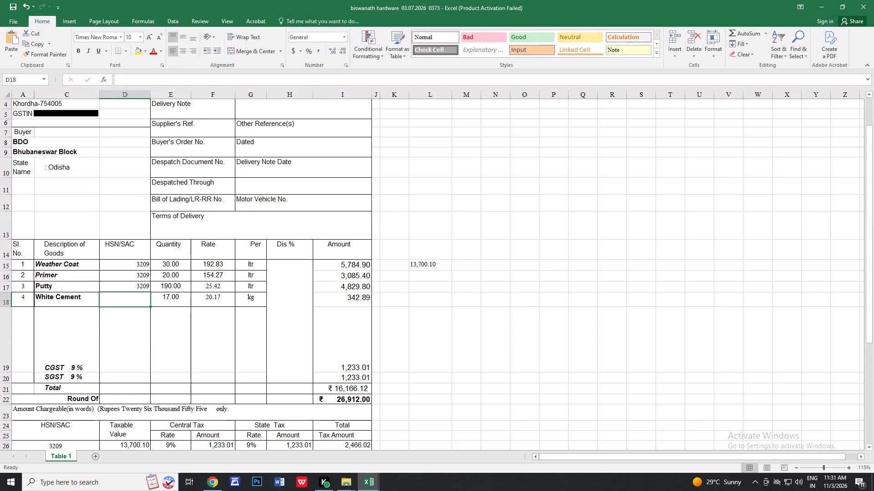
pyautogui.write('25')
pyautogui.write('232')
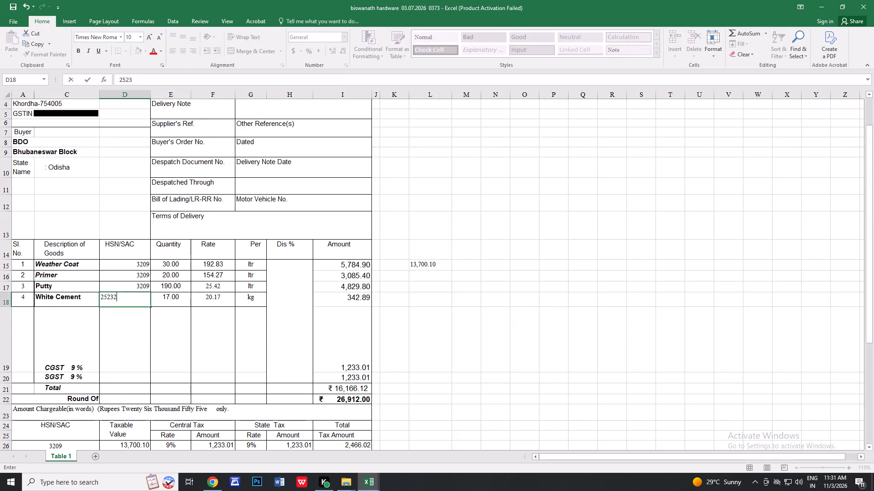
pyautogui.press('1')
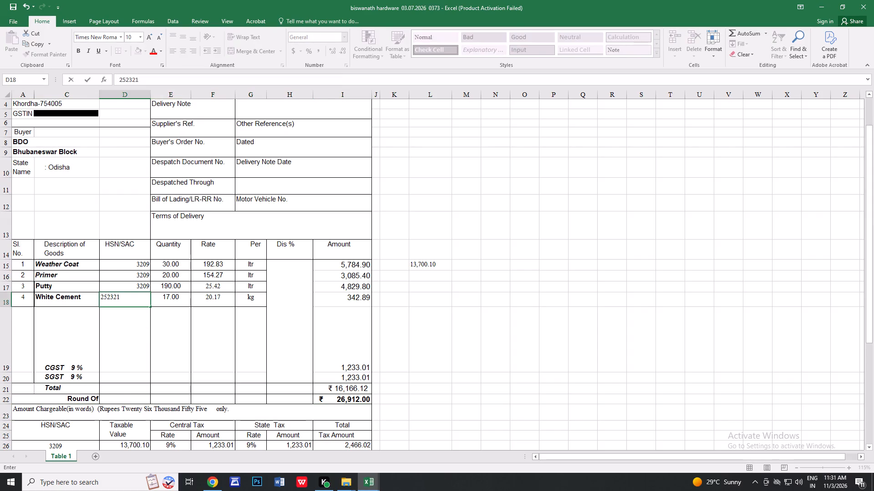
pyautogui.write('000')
pyautogui.click(178, 310)
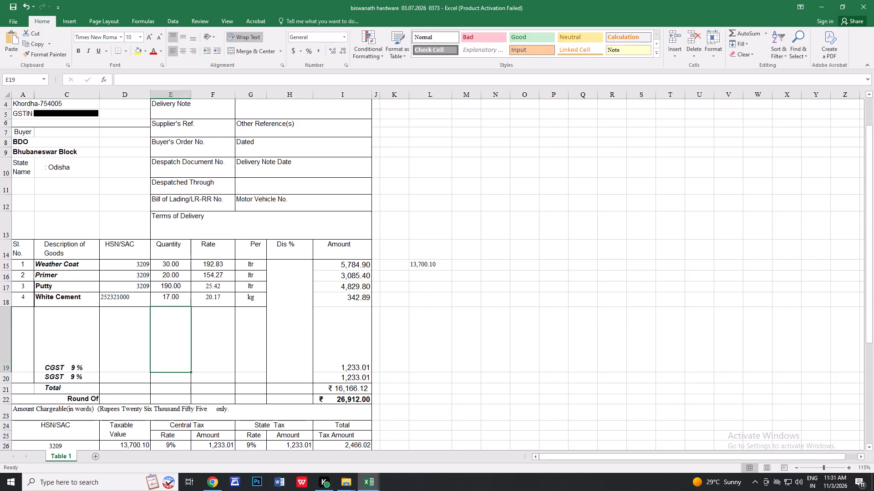
# Change the wording after "Thousand" in the Amount Chargeable (in words) line to "Nine Hundred Twelve", keeping "only".
pyautogui.scroll(-1, 202, 403)
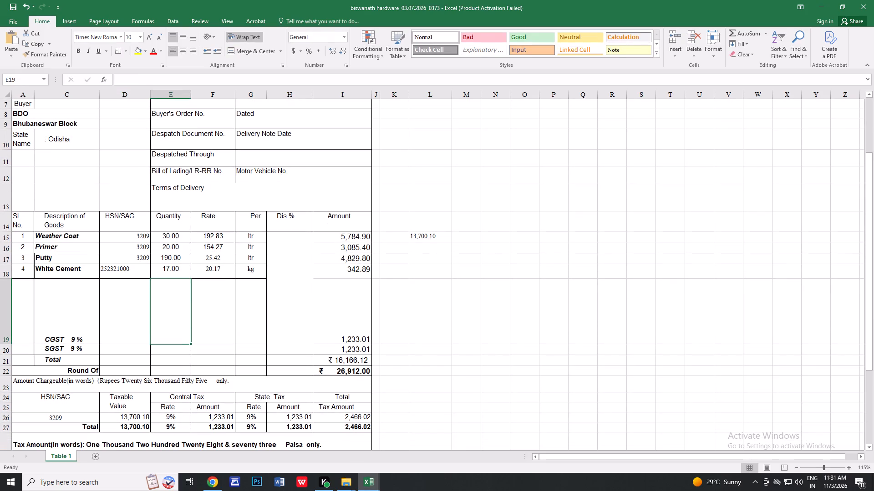
pyautogui.doubleClick(193, 382)
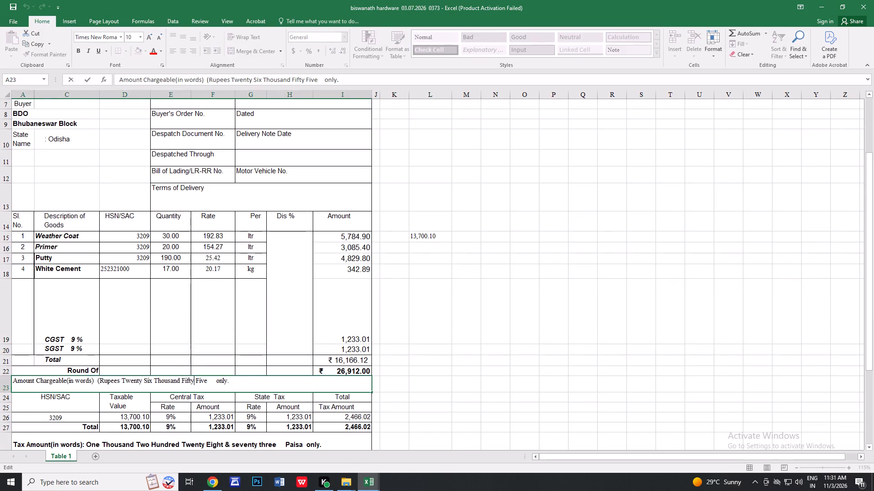
pyautogui.press('BackSpace')
pyautogui.press('BackSpace')
pyautogui.press('BackSpace')
pyautogui.press('BackSpace')
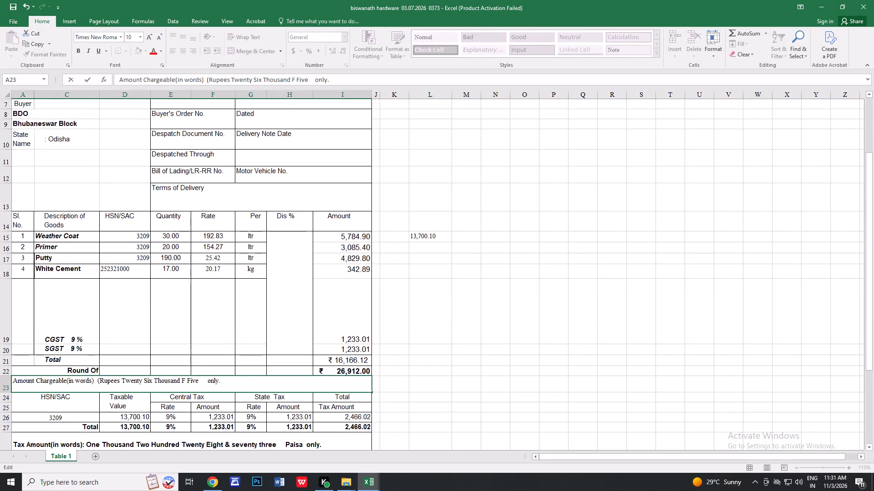
pyautogui.press('Right')
pyautogui.press('Right')
pyautogui.press('Right')
pyautogui.press('Right')
pyautogui.press('Right')
pyautogui.press('BackSpace')
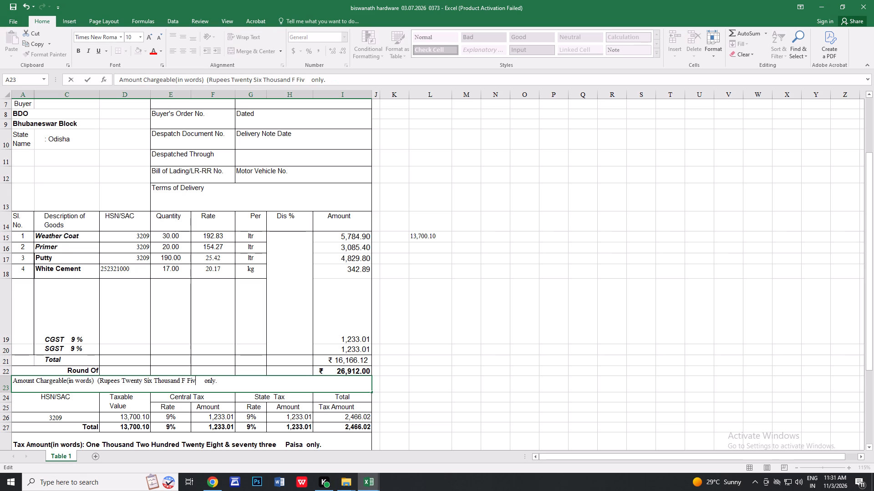
pyautogui.press('BackSpace')
pyautogui.press('BackSpace')
pyautogui.press('BackSpace')
pyautogui.press('BackSpace')
pyautogui.press('BackSpace')
pyautogui.press('BackSpace')
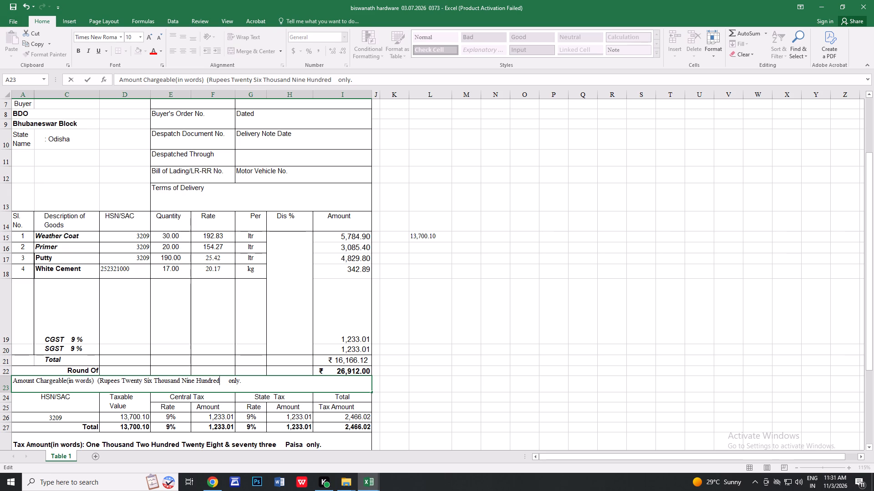
pyautogui.press('space')
pyautogui.press('BackSpace')
pyautogui.press('BackSpace')
pyautogui.write('twe')
pyautogui.press('BackSpace')
pyautogui.press('BackSpace')
pyautogui.press('BackSpace')
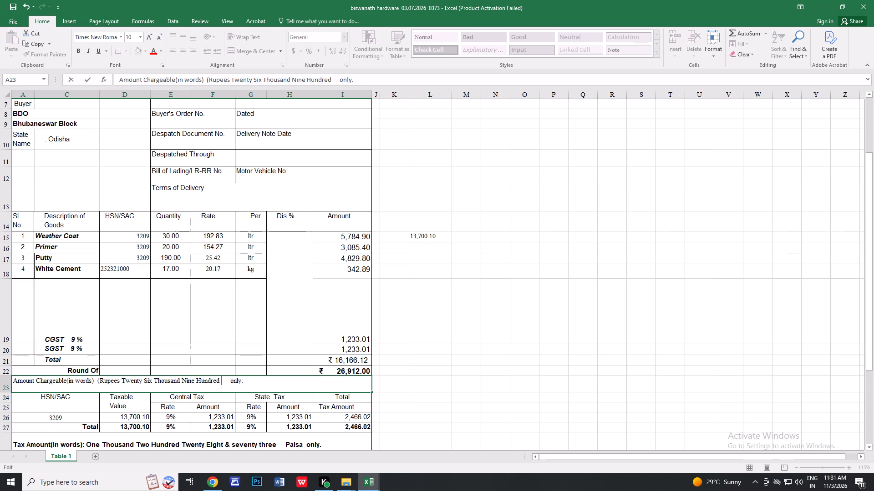
pyautogui.write('welvw')
pyautogui.press('BackSpace')
pyautogui.press('e')
pyautogui.click(498, 321)
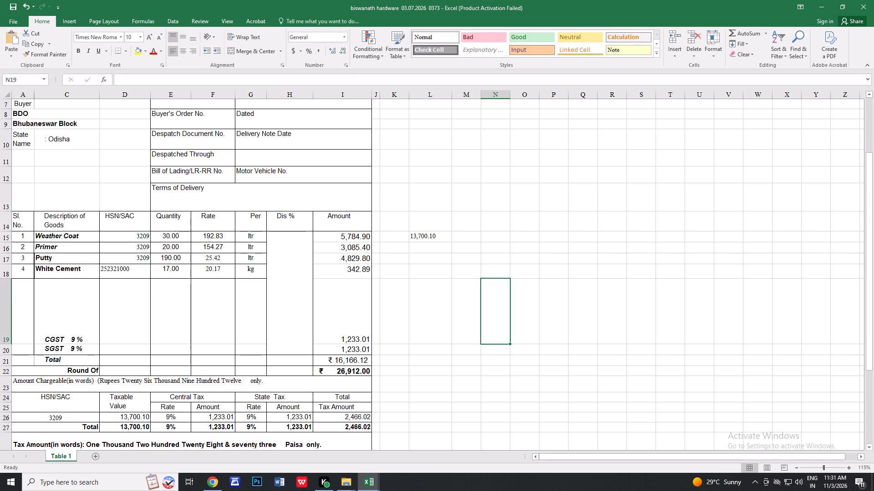
# Change the word before "Thousand" in the Tax Amount (in words) line to "Two".
pyautogui.scroll(-1, 499, 321)
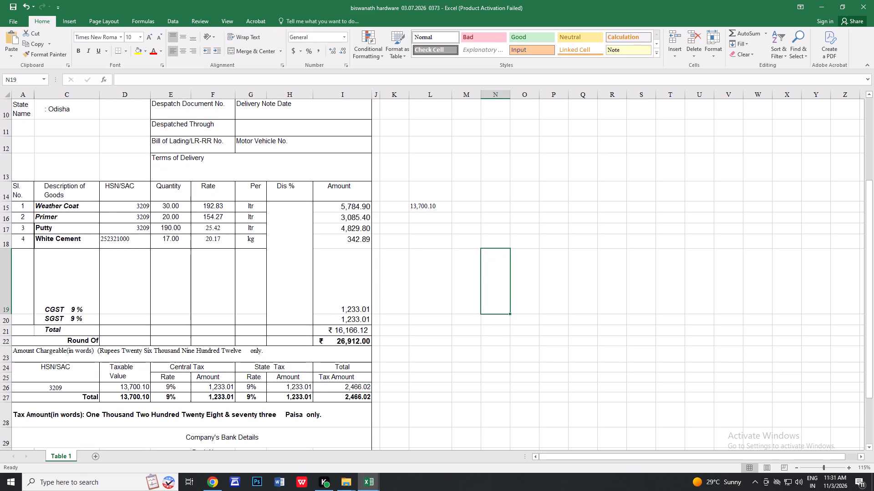
pyautogui.scroll(-1, 499, 321)
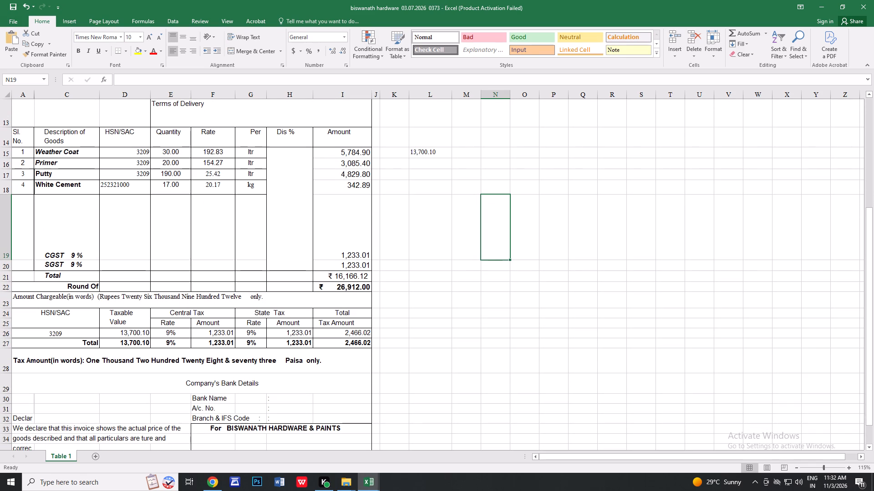
pyautogui.doubleClick(101, 362)
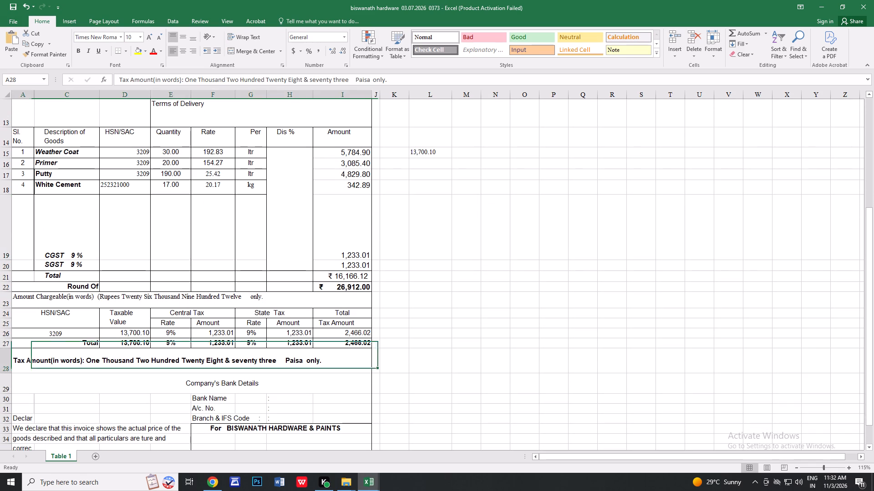
pyautogui.press('Left')
pyautogui.press('BackSpace')
pyautogui.press('BackSpace')
pyautogui.press('BackSpace')
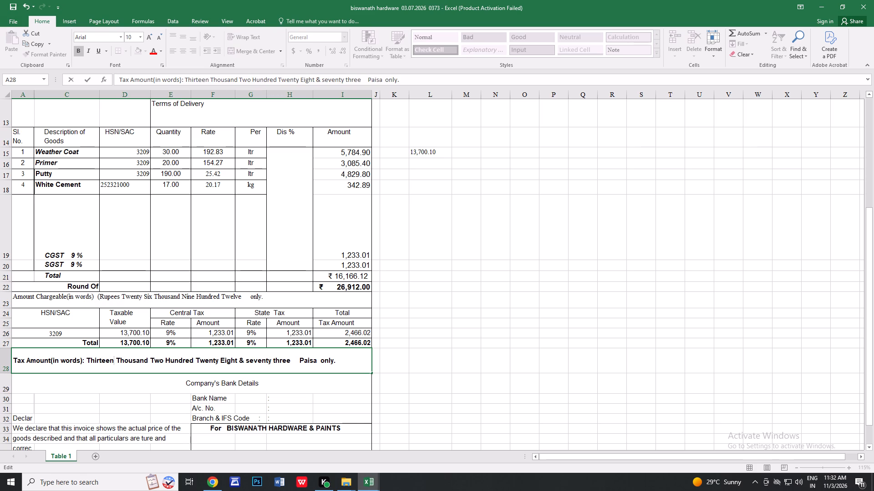
pyautogui.press('BackSpace')
pyautogui.press('BackSpace')
pyautogui.press('BackSpace')
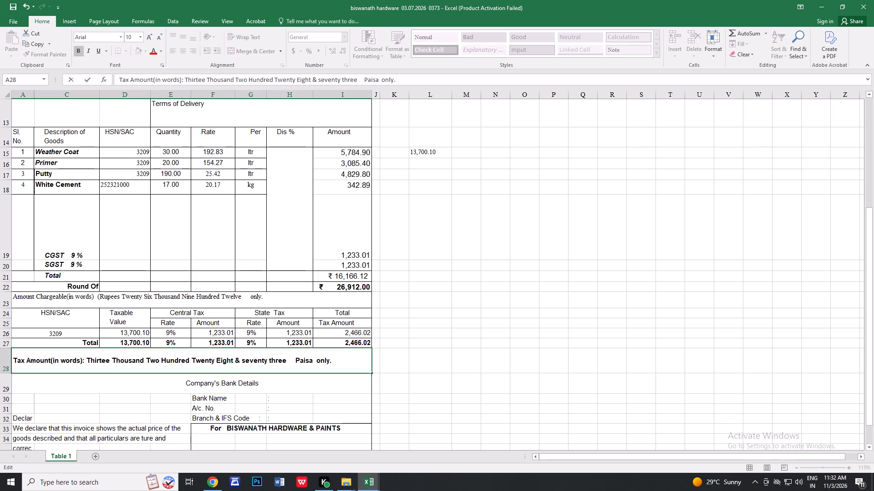
pyautogui.press('BackSpace')
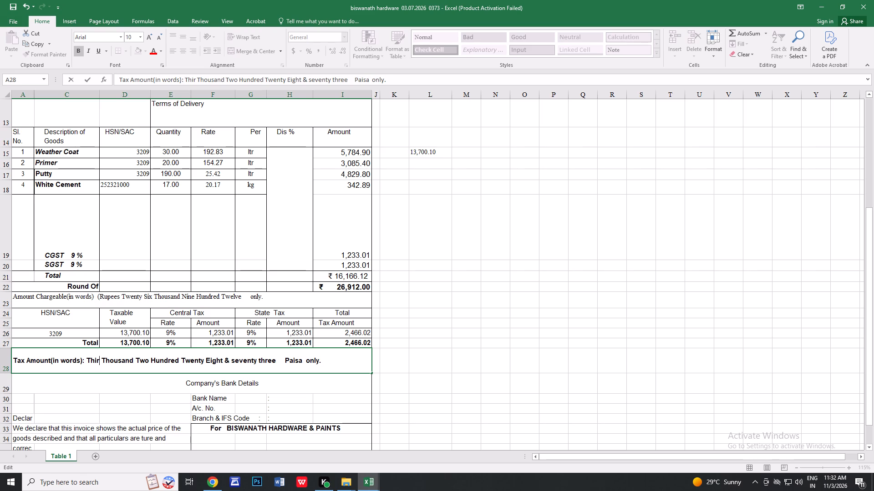
pyautogui.press('BackSpace')
pyautogui.press('BackSpace')
pyautogui.press('BackSpace')
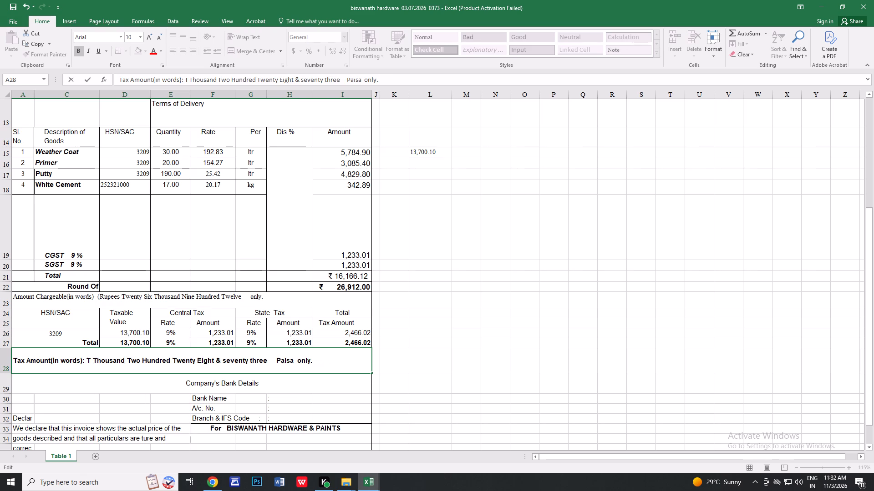
pyautogui.write('wo')
# Change the word before "Hundred" in the Tax Amount (in words) line to "Four".
pyautogui.press('Right')
pyautogui.press('Right')
pyautogui.press('Right')
pyautogui.press('Right')
pyautogui.press('Right')
pyautogui.press('Right')
pyautogui.press('Right')
pyautogui.press('Right')
pyautogui.press('Right')
pyautogui.press('Right')
pyautogui.press('Right')
pyautogui.press('Right')
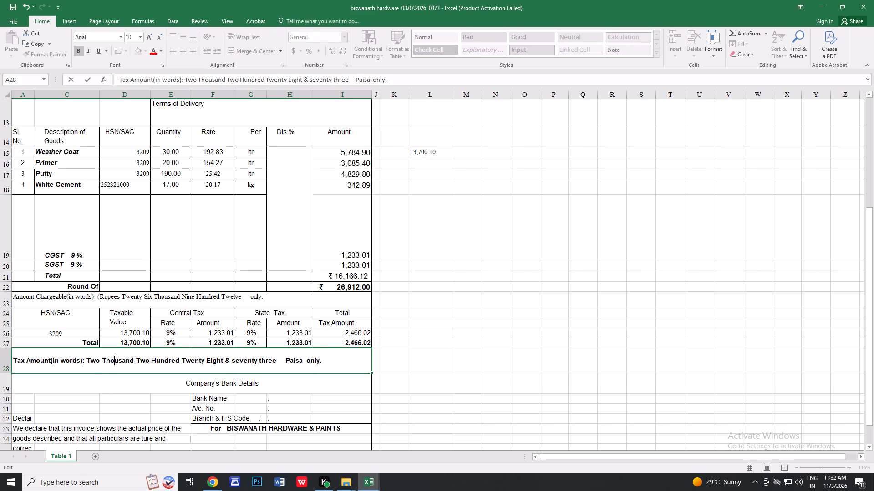
pyautogui.press('Right')
pyautogui.press('BackSpace')
pyautogui.press('BackSpace')
pyautogui.press('BackSpace')
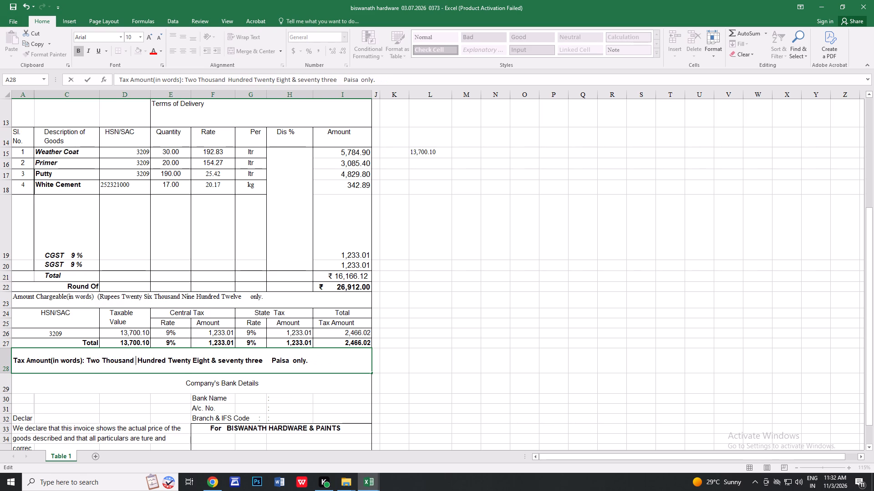
pyautogui.press('o')
pyautogui.write('ur')
# Change the rupee words between "Hundred" and "&" in the Tax Amount (in words) line to "Sixty Six".
pyautogui.press('Right')
pyautogui.press('Right')
pyautogui.press('Right')
pyautogui.press('Right')
pyautogui.press('Right')
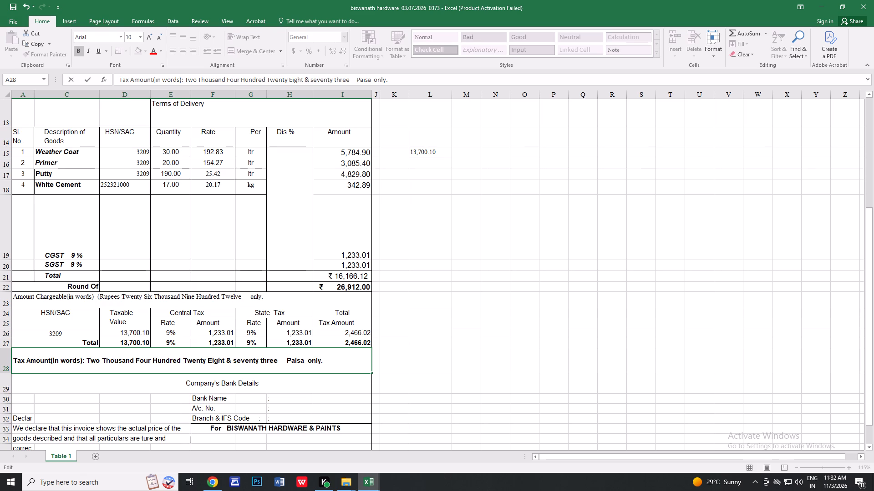
pyautogui.press('Right')
pyautogui.press('Right')
pyautogui.press('Right')
pyautogui.press('Right')
pyautogui.press('Right')
pyautogui.press('Right')
pyautogui.press('Right')
pyautogui.press('Right')
pyautogui.press('Right')
pyautogui.press('Right')
pyautogui.press('Right')
pyautogui.press('Right')
pyautogui.press('Right')
pyautogui.press('Right')
pyautogui.press('Right')
pyautogui.press('Right')
pyautogui.press('BackSpace')
pyautogui.press('BackSpace')
pyautogui.press('BackSpace')
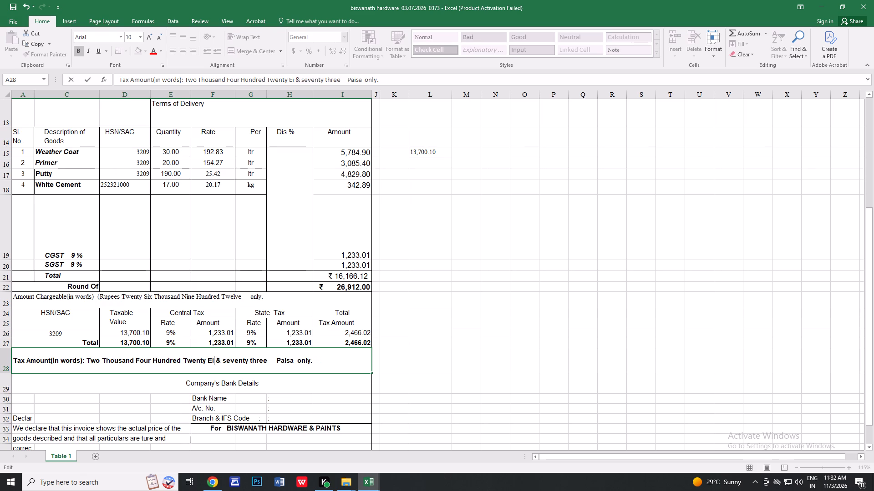
pyautogui.press('BackSpace')
pyautogui.press('BackSpace')
pyautogui.press('BackSpace')
pyautogui.press('BackSpace')
pyautogui.press('BackSpace')
pyautogui.press('BackSpace')
pyautogui.press('BackSpace')
pyautogui.press('BackSpace')
pyautogui.press('BackSpace')
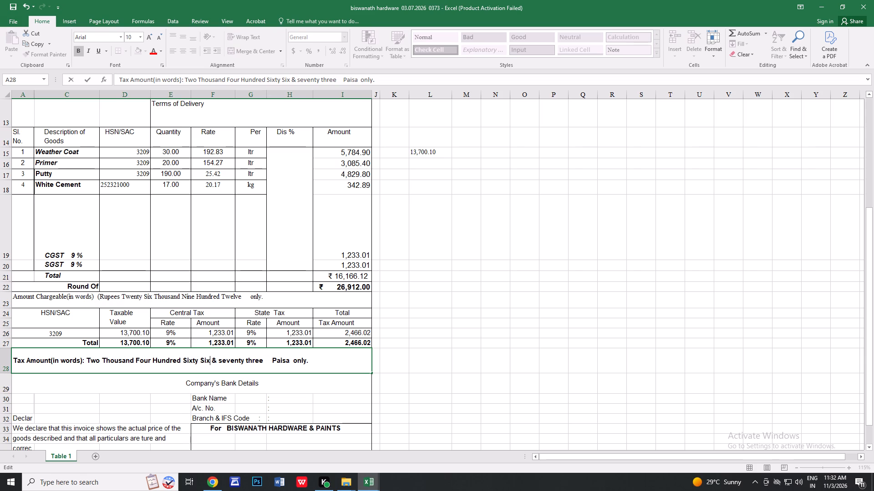
pyautogui.click(442, 340)
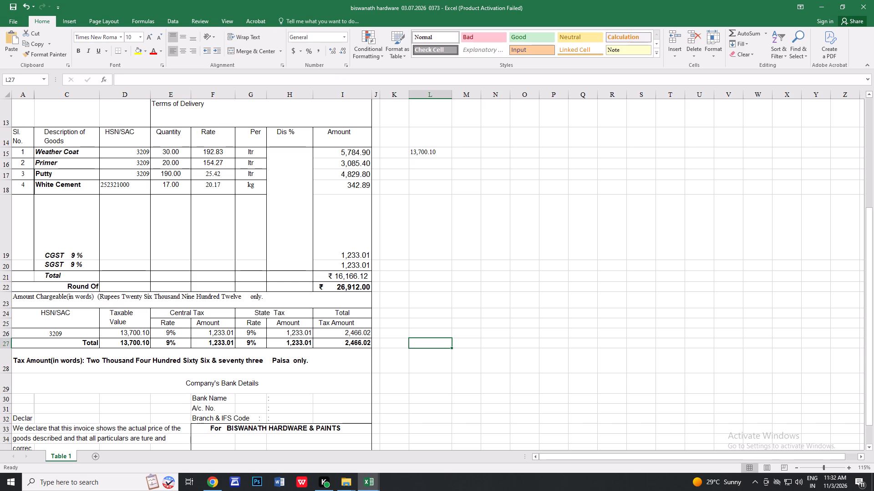
# Change the paisa wording after "&" in the Tax Amount (in words) line to "two".
pyautogui.doubleClick(268, 365)
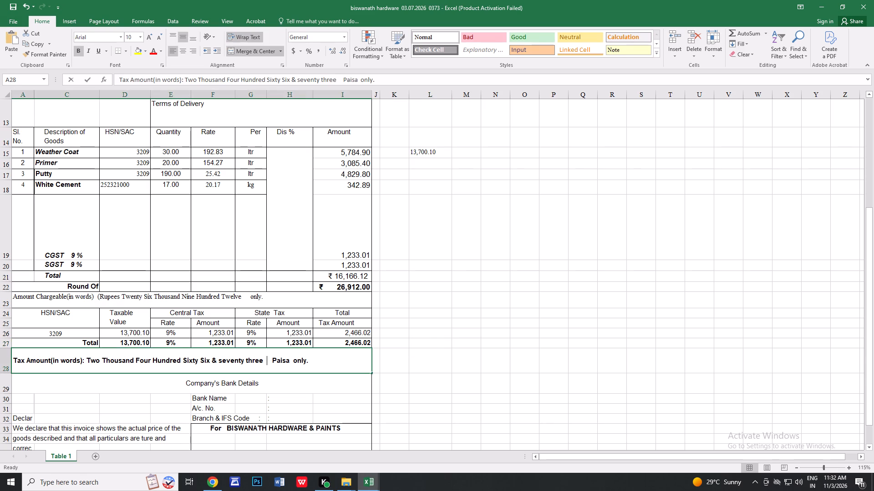
pyautogui.press('BackSpace')
pyautogui.press('BackSpace')
pyautogui.press('BackSpace')
pyautogui.press('BackSpace')
pyautogui.press('BackSpace')
pyautogui.press('BackSpace')
pyautogui.press('BackSpace')
pyautogui.press('BackSpace')
pyautogui.press('BackSpace')
pyautogui.press('BackSpace')
pyautogui.press('BackSpace')
pyautogui.press('BackSpace')
pyautogui.press('BackSpace')
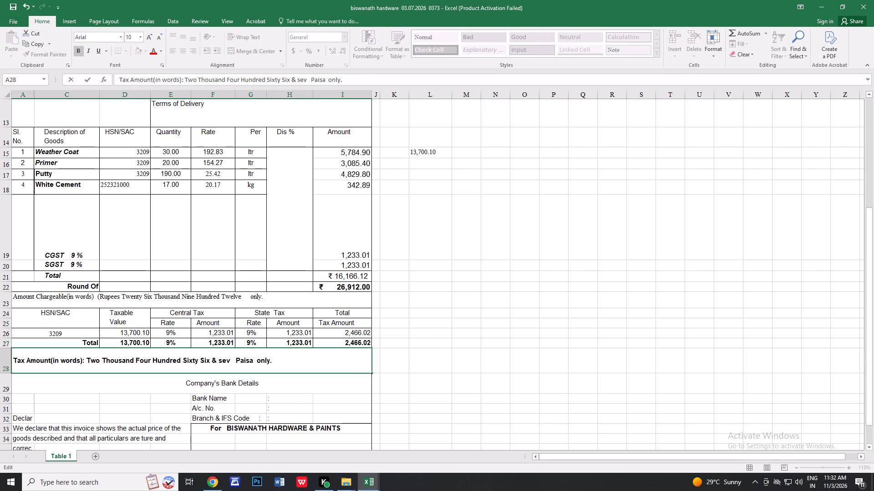
pyautogui.press('BackSpace')
pyautogui.press('BackSpace')
pyautogui.write('rw')
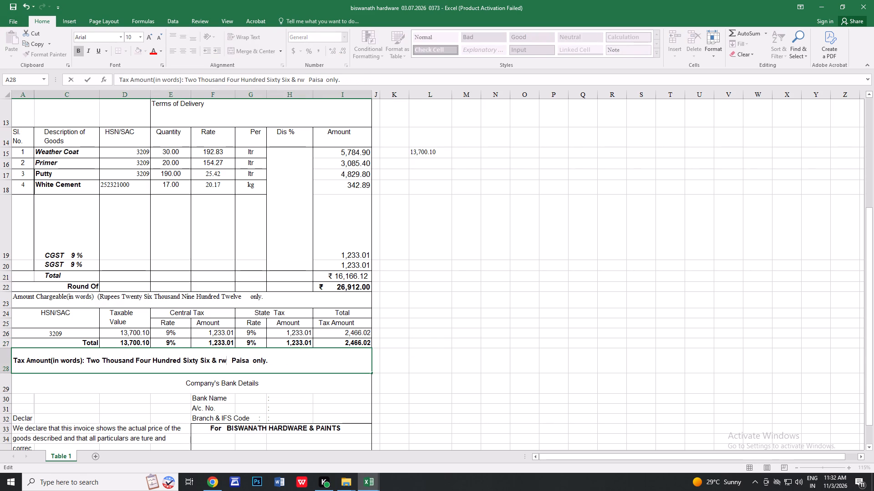
pyautogui.press('BackSpace')
pyautogui.press('BackSpace')
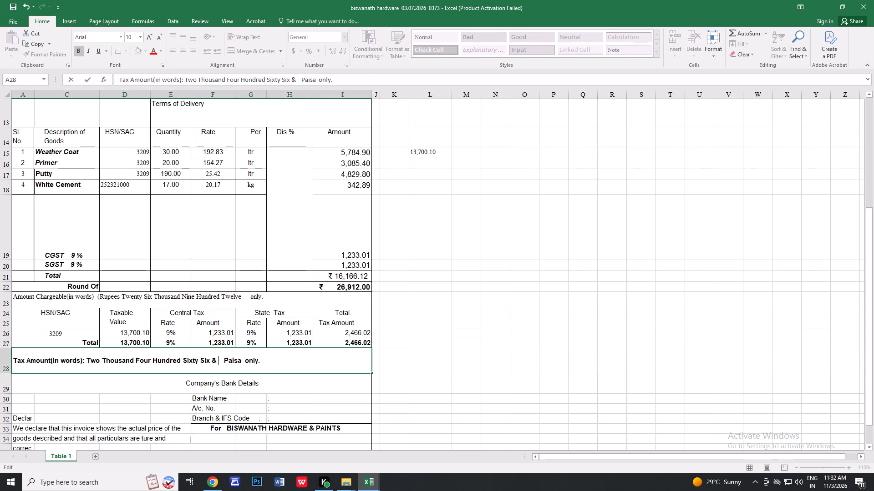
pyautogui.write('two')
pyautogui.click(538, 271)
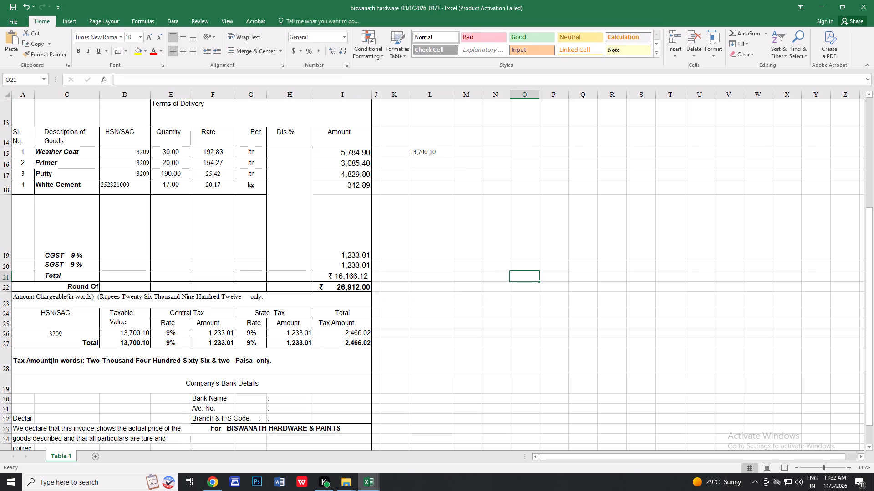
# Open the print preview of the invoice and set the print range to pages 1 to 1.
pyautogui.hotkey('ctrl', 'p')
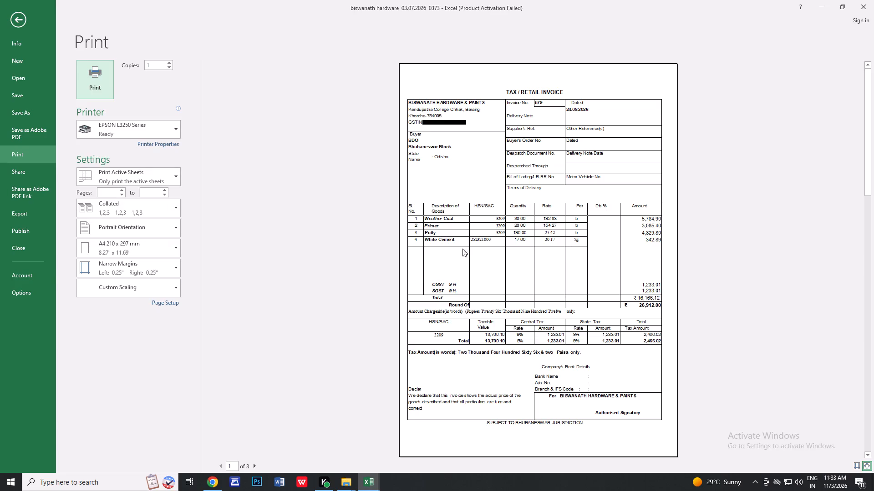
pyautogui.click(122, 190)
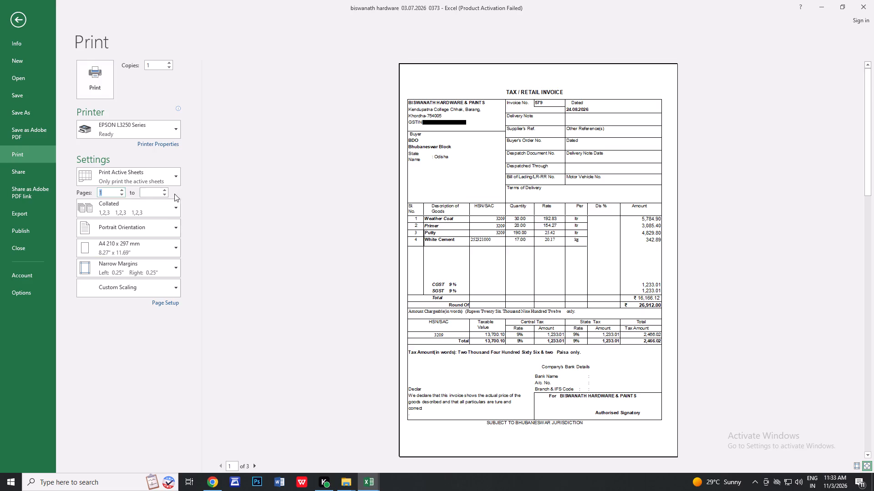
pyautogui.click(166, 190)
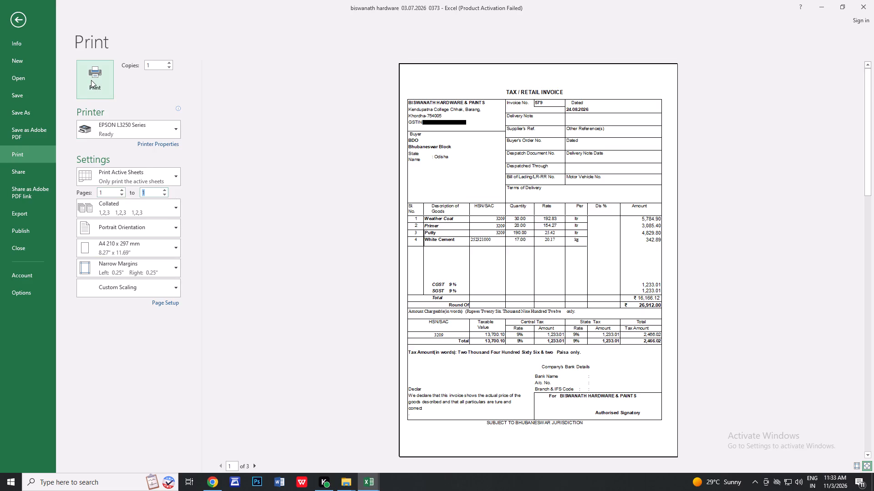
# Centre the HSN/SAC codes of the four item rows, from Weather Coat to White Cement, in their cells.
pyautogui.click(14, 23)
pyautogui.moveTo(112, 151); pyautogui.dragTo(140, 182)
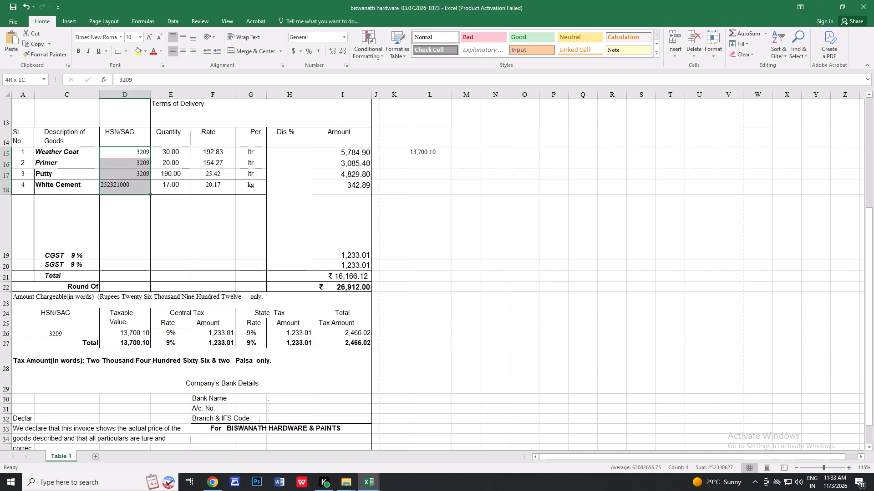
pyautogui.moveTo(140, 182); pyautogui.dragTo(140, 183)
pyautogui.click(184, 52)
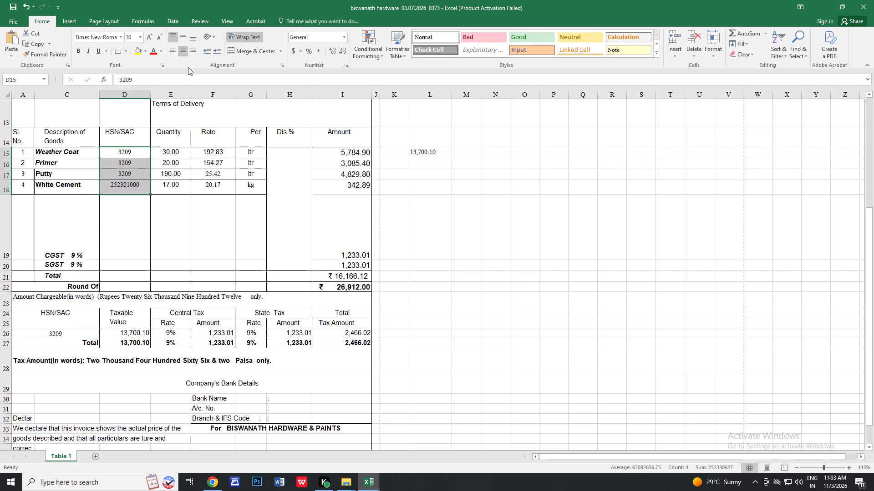
# Print page 1 of the invoice on the EPSON L3250 Series printer.
pyautogui.hotkey('ctrl', 'p')
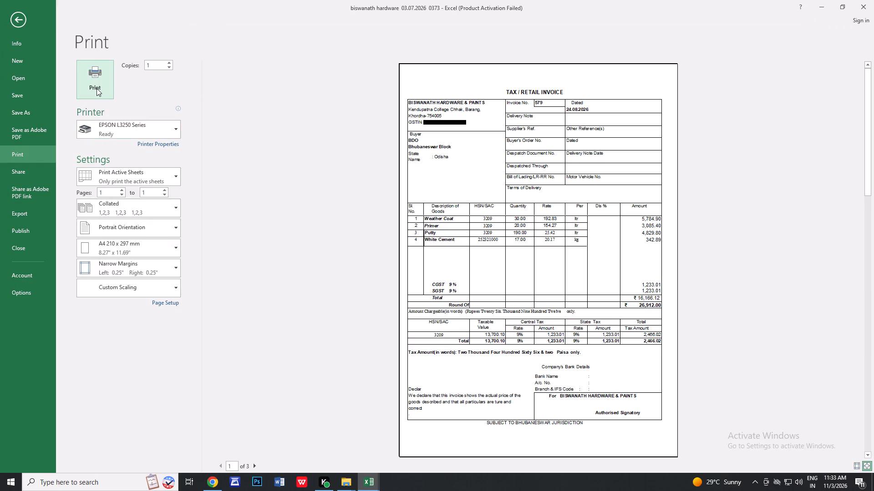
pyautogui.click(97, 88)
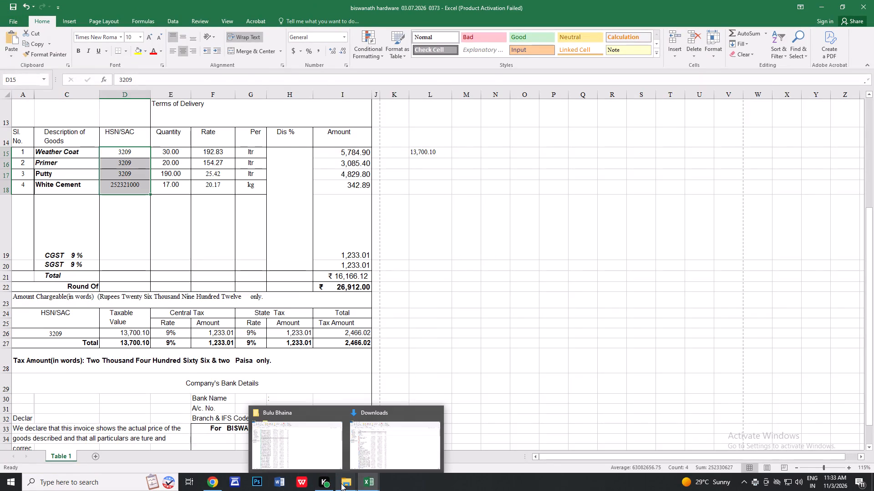
# From the File Explorer folder of invoice workbooks, open "gujurat 05.08.2026 0513" in Excel and enable editing.
pyautogui.click(319, 459)
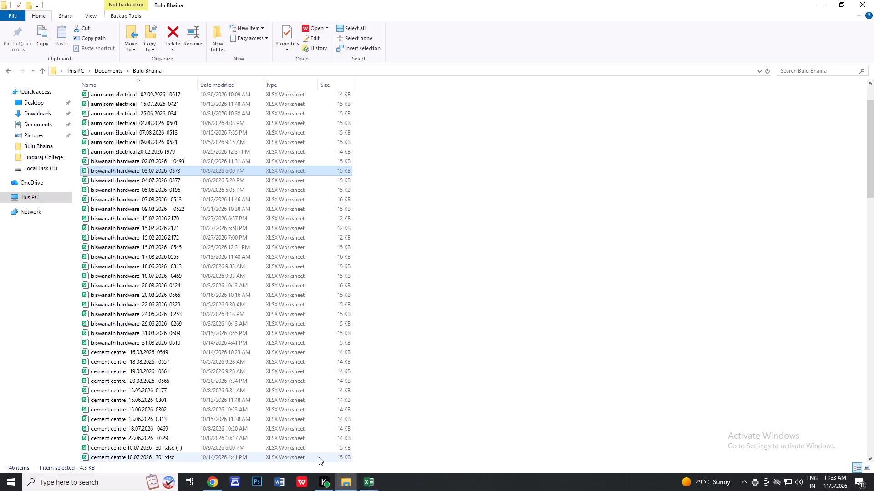
pyautogui.scroll(-6, 204, 291)
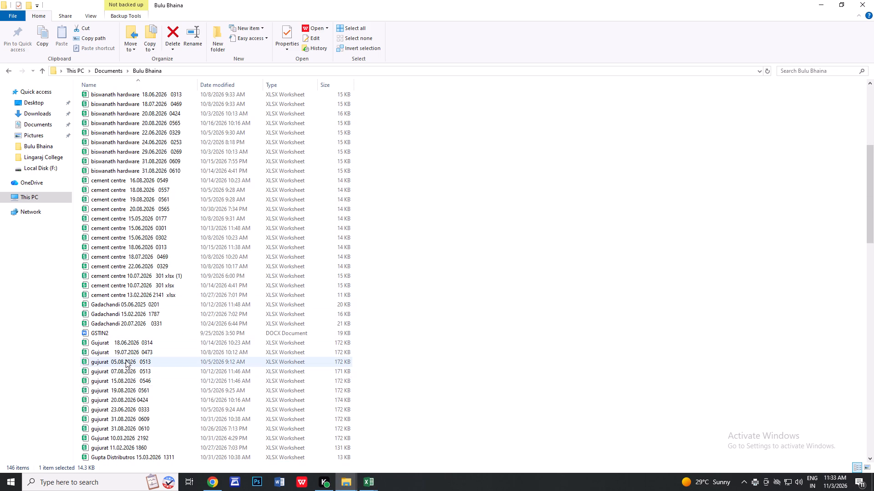
pyautogui.rightClick(126, 360)
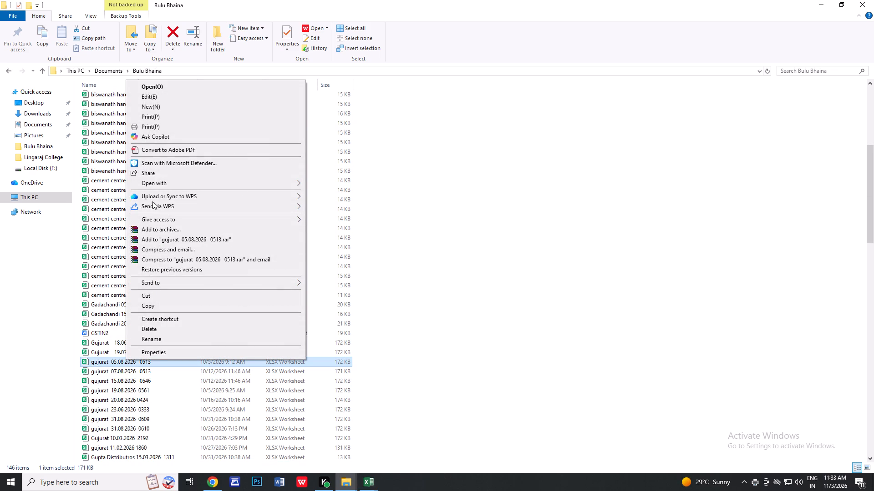
pyautogui.click(156, 179)
pyautogui.click(295, 184)
pyautogui.click(311, 185)
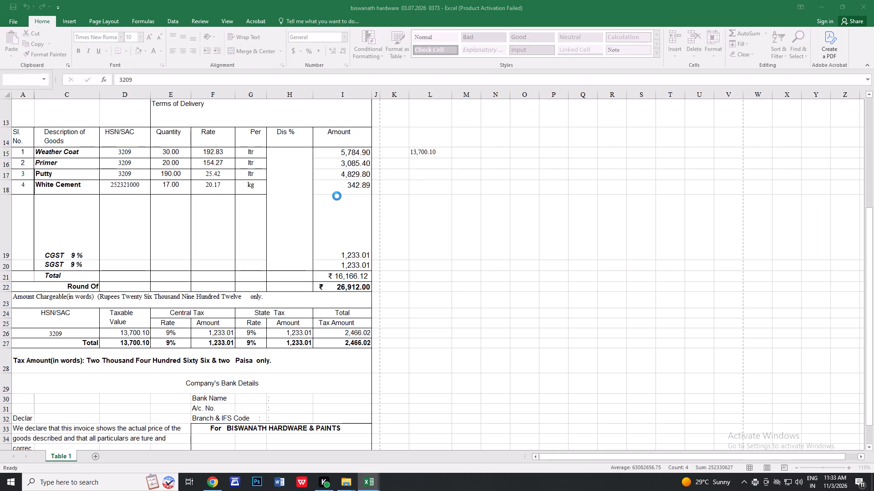
pyautogui.click(372, 37)
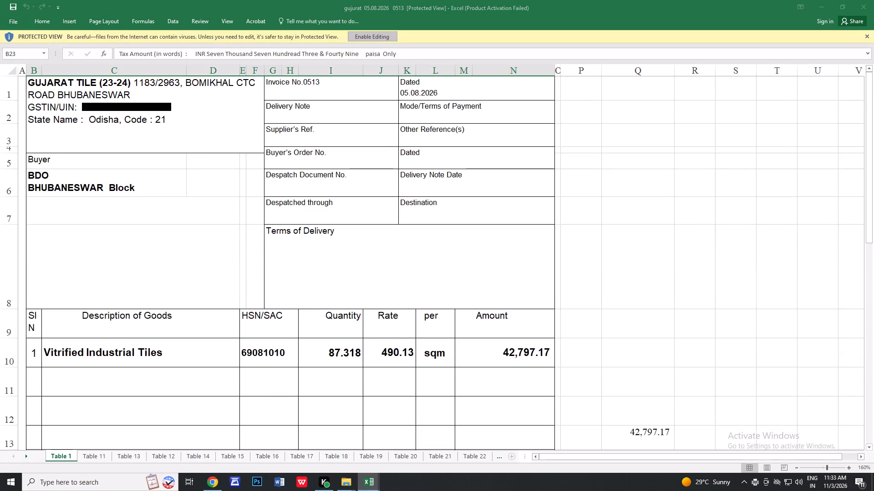
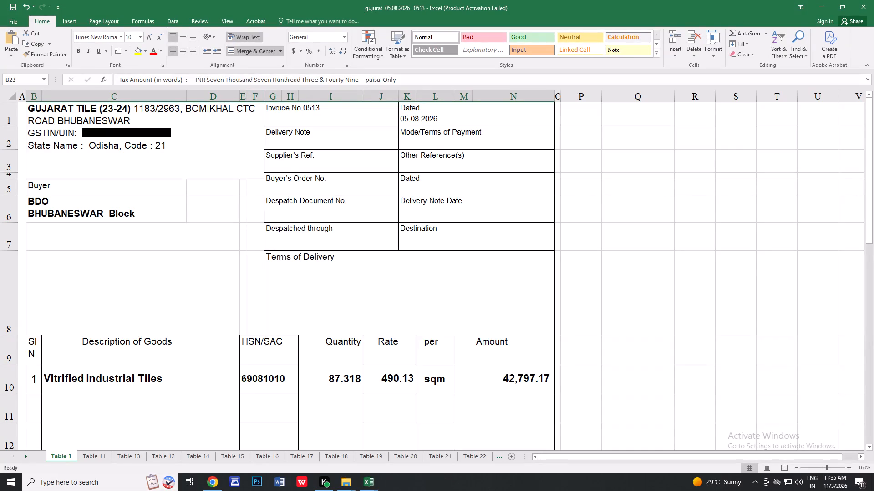
# Change the invoice number to 0593 and the invoice date to 24.08.2026 in the header.
pyautogui.click(416, 122)
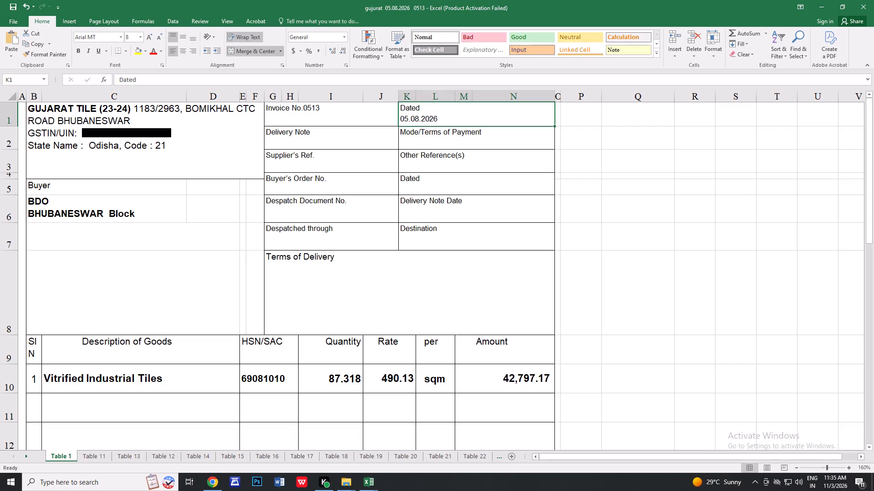
pyautogui.doubleClick(322, 110)
pyautogui.press('BackSpace')
pyautogui.press('BackSpace')
pyautogui.write('93')
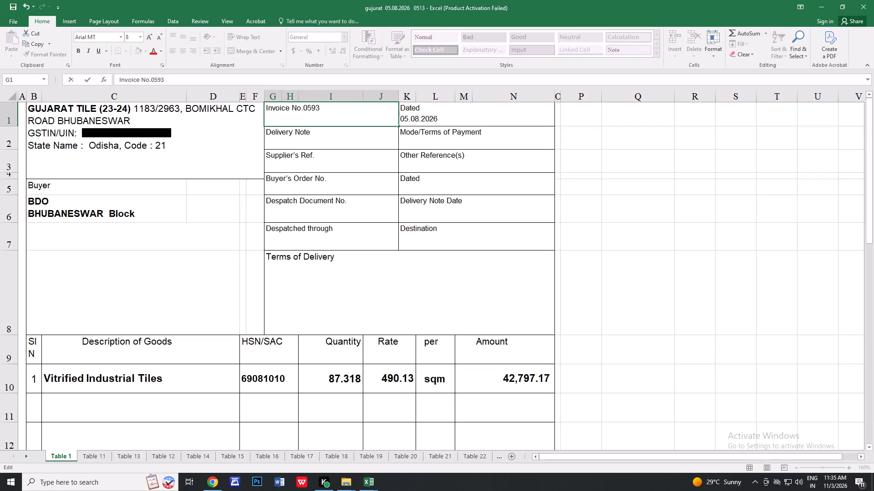
pyautogui.doubleClick(409, 119)
pyautogui.press('BackSpace')
pyautogui.press('BackSpace')
pyautogui.write('24')
pyautogui.click(434, 168)
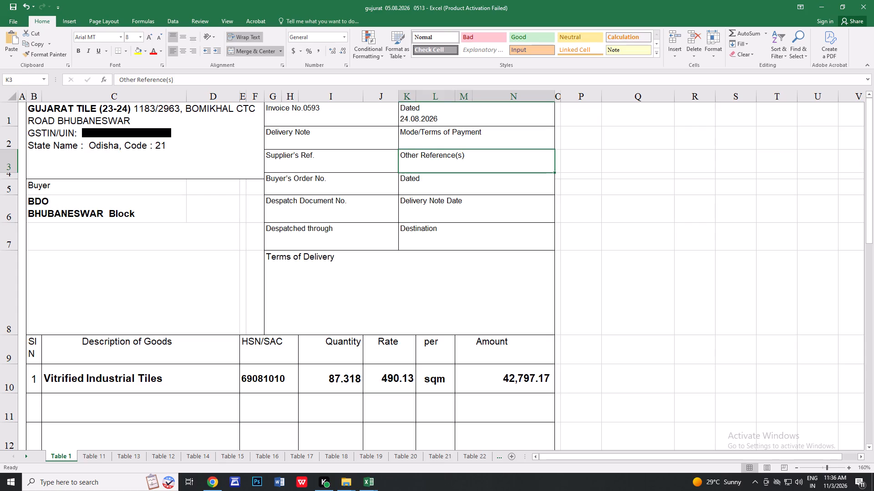
# Remove the word "Industrial" from the first item's description so that it reads "Vitrified Tiles".
pyautogui.click(133, 380)
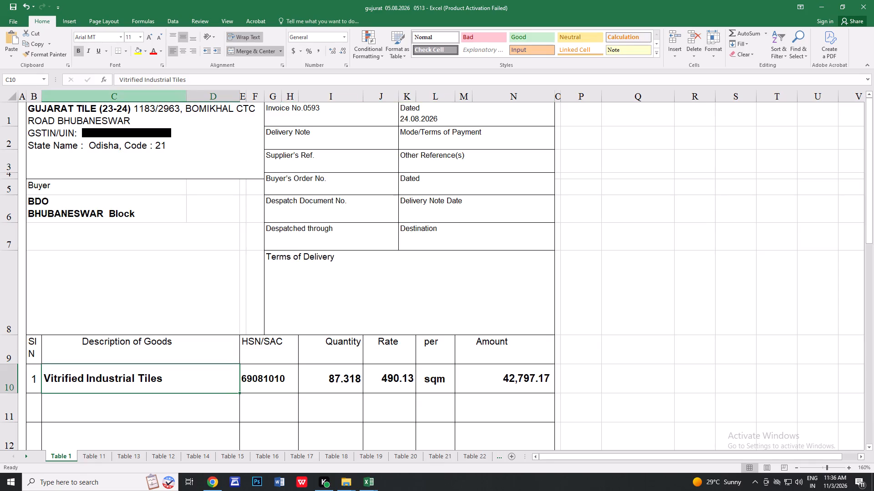
pyautogui.click(169, 78)
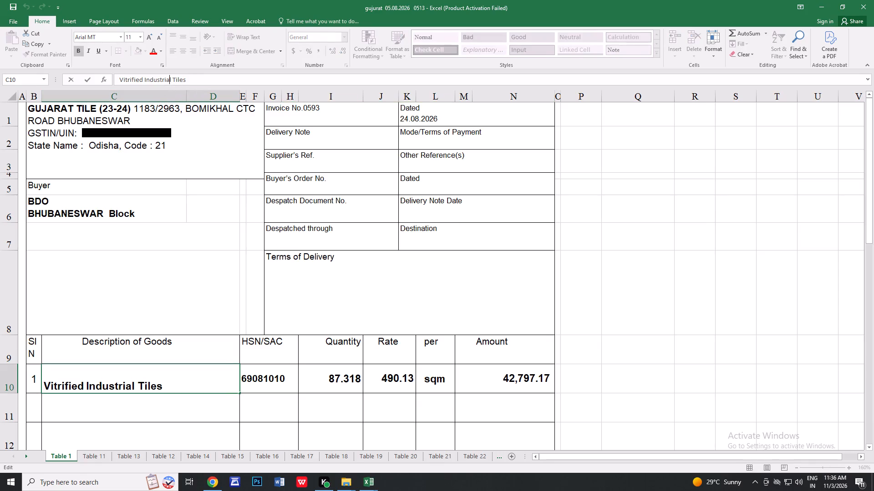
pyautogui.press('BackSpace')
pyautogui.press('BackSpace')
pyautogui.press('BackSpace')
pyautogui.press('BackSpace')
pyautogui.press('BackSpace')
pyautogui.press('Right')
pyautogui.press('BackSpace')
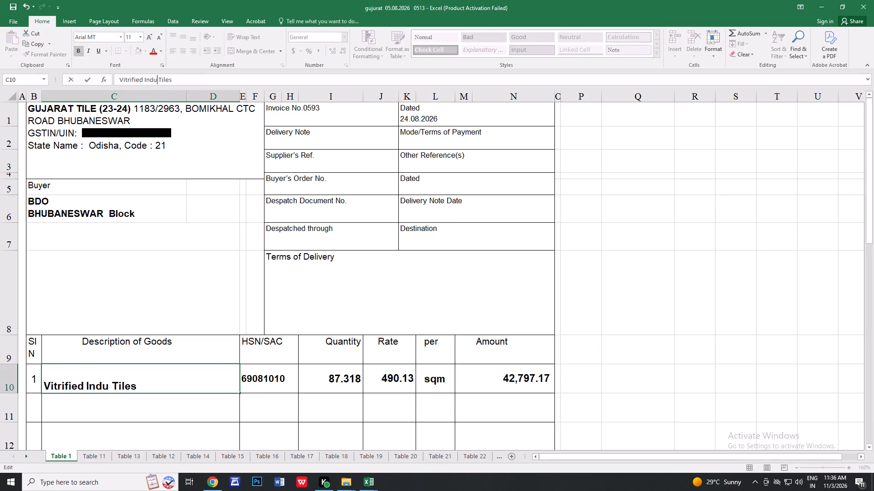
pyautogui.press('BackSpace')
pyautogui.press('BackSpace')
pyautogui.press('BackSpace')
pyautogui.press('BackSpace')
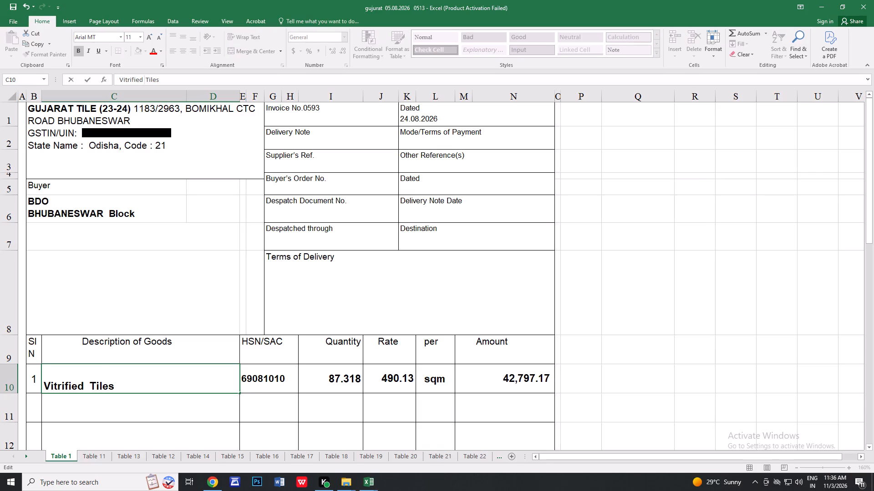
# Set the Vitrified Tiles quantity to 42.021 and the rate to 651.08.
pyautogui.click(334, 380)
pyautogui.write('42.021')
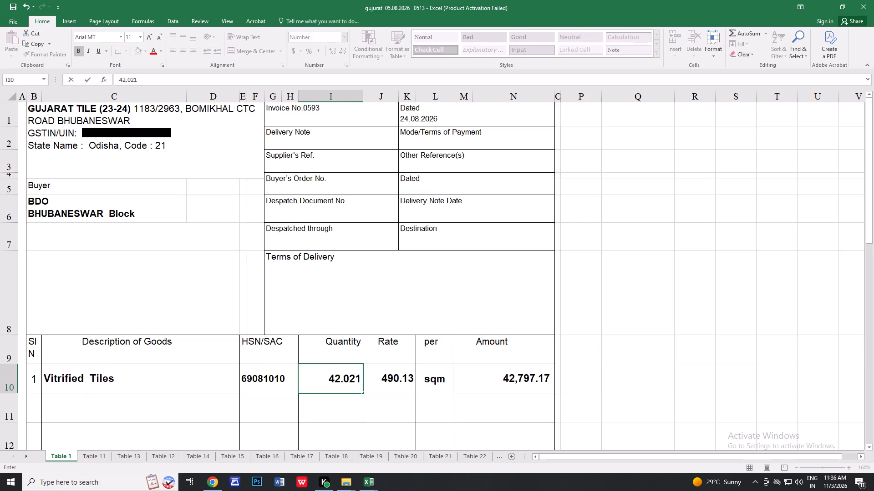
pyautogui.click(392, 382)
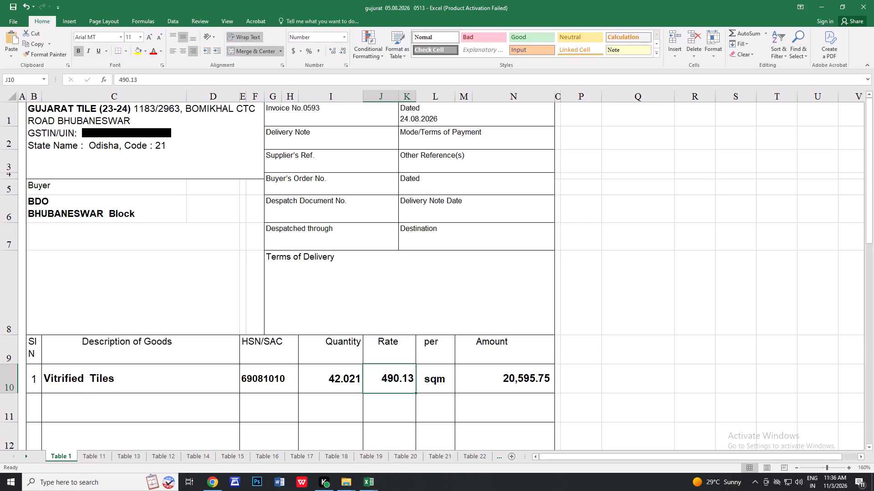
pyautogui.write('651.08')
pyautogui.click(446, 377)
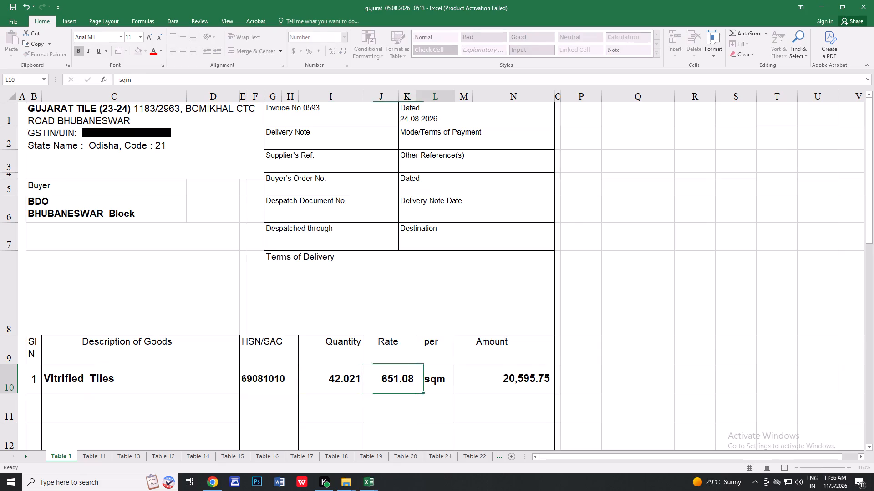
# Set the Round Off amount below the total to 32284.
pyautogui.scroll(-1, 446, 378)
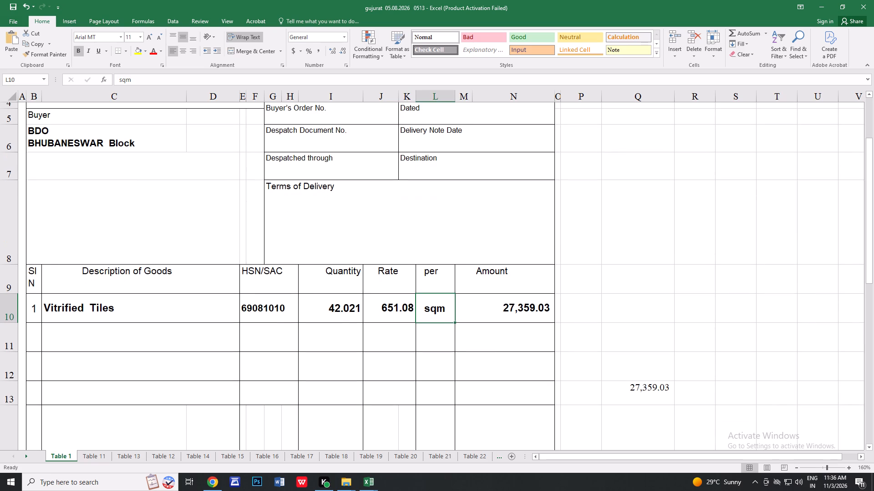
pyautogui.scroll(-2, 520, 331)
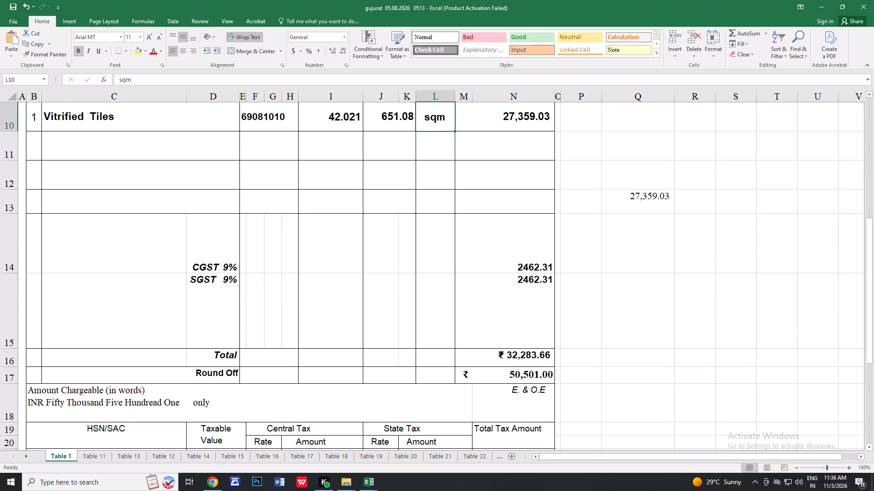
pyautogui.click(521, 373)
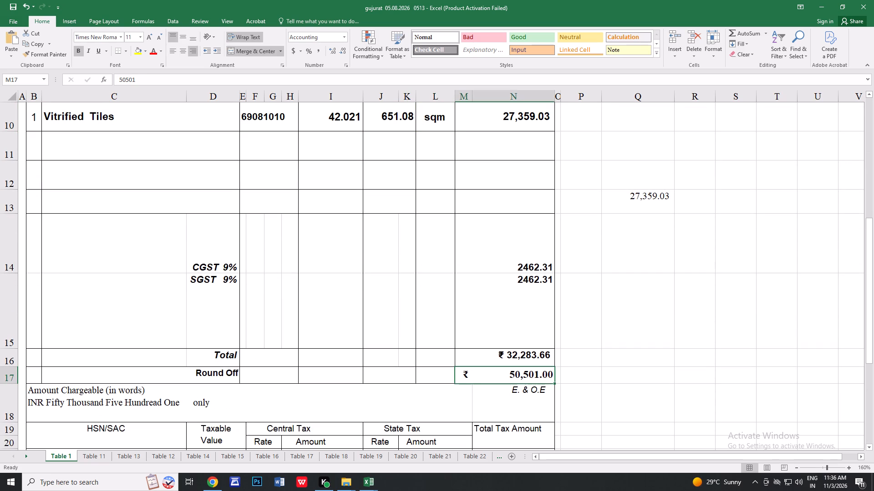
pyautogui.write('32284')
# In the Amount Chargeable (in words) line, replace "Fifty" with "Thirty Two" before "Thousand".
pyautogui.click(211, 406)
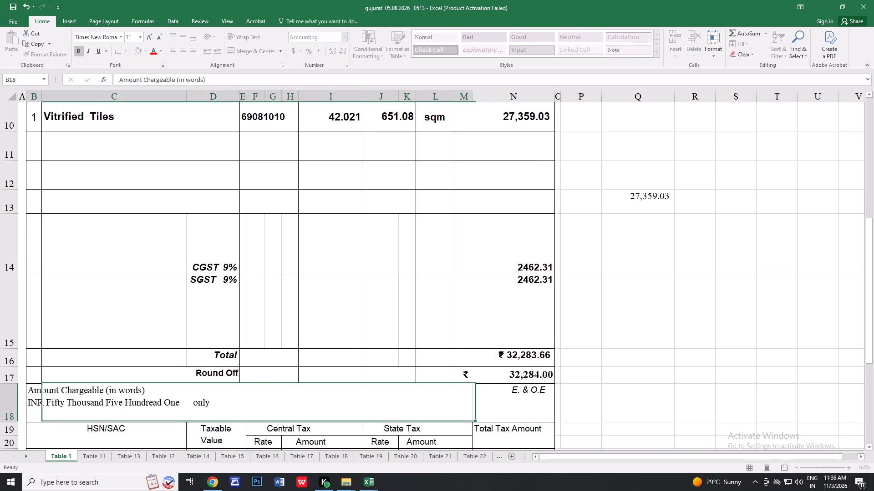
pyautogui.doubleClick(65, 407)
pyautogui.press('BackSpace')
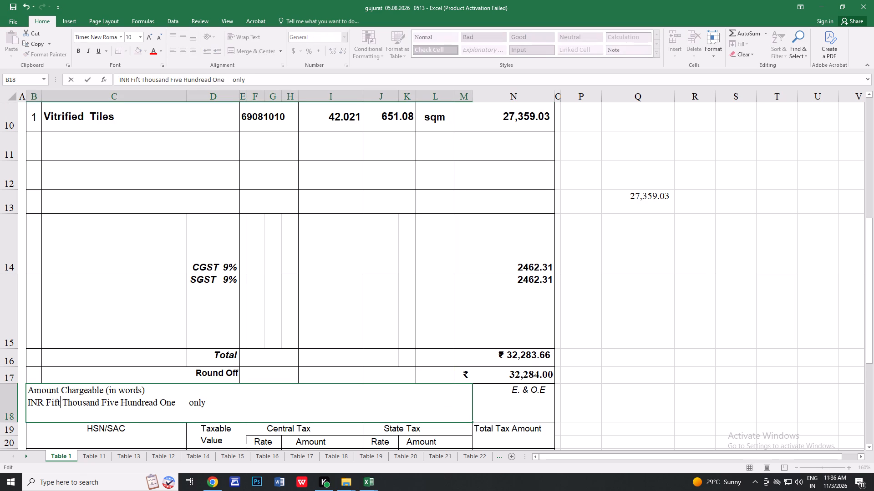
pyautogui.press('BackSpace')
pyautogui.press('BackSpace')
pyautogui.press('BackSpace')
pyautogui.press('BackSpace')
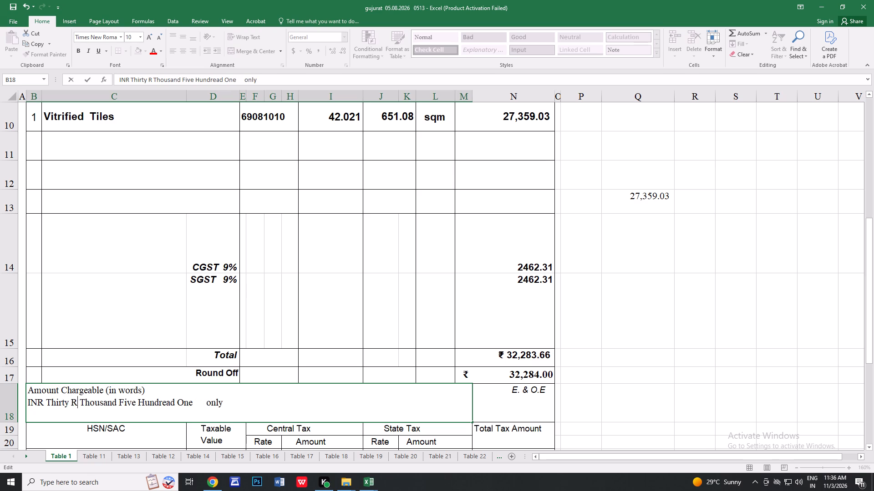
pyautogui.press('BackSpace')
pyautogui.write('wo')
pyautogui.press('space')
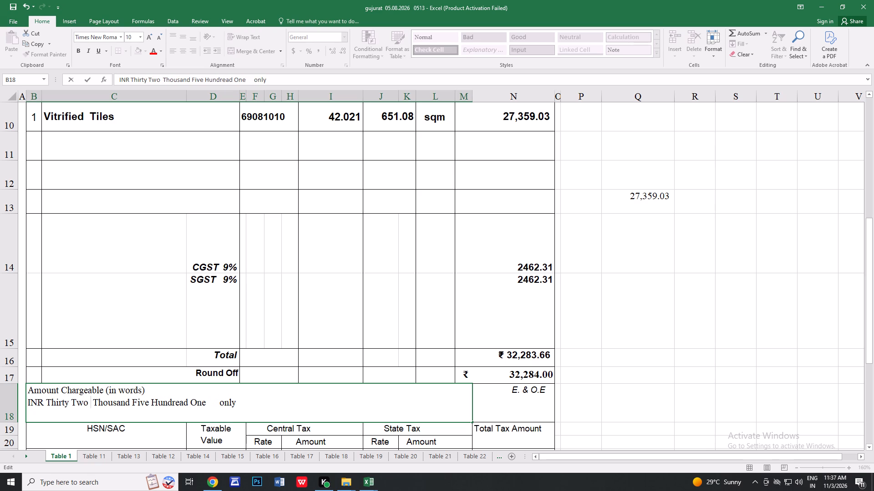
pyautogui.press('BackSpace')
# In the same amount in words, replace "Five Hundread" with "Two Hundred".
pyautogui.press('Right')
pyautogui.press('Right')
pyautogui.press('Right')
pyautogui.press('Right')
pyautogui.press('Right')
pyautogui.press('Right')
pyautogui.press('Right')
pyautogui.press('Right')
pyautogui.press('Right')
pyautogui.press('Right')
pyautogui.press('Right')
pyautogui.press('Right')
pyautogui.press('Right')
pyautogui.press('Right')
pyautogui.press('Right')
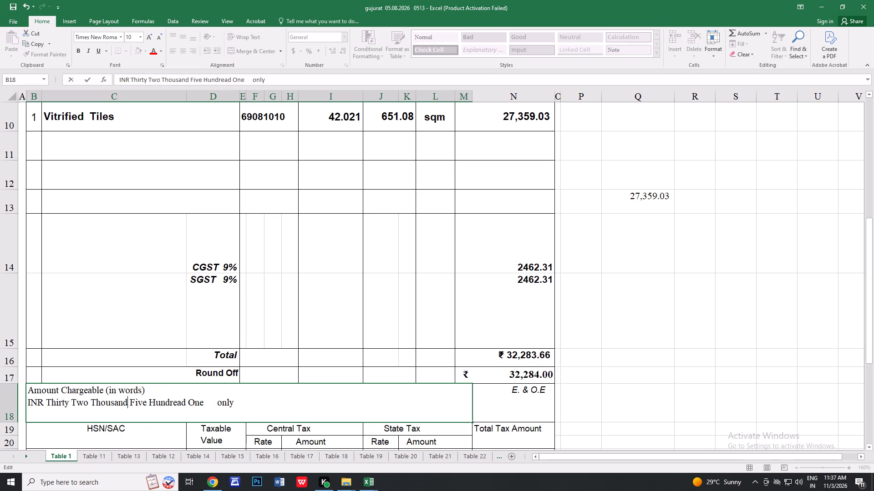
pyautogui.press('Left')
pyautogui.press('BackSpace')
pyautogui.press('BackSpace')
pyautogui.press('BackSpace')
pyautogui.press('BackSpace')
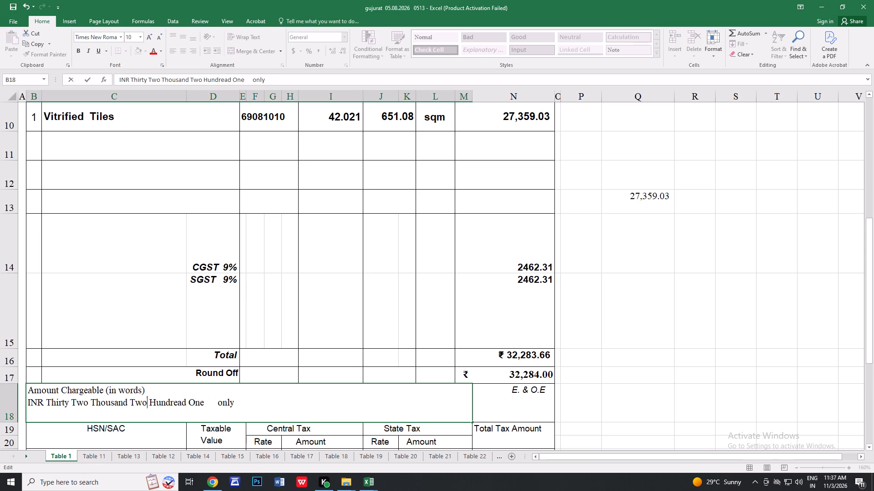
pyautogui.press('Right')
pyautogui.press('Right')
pyautogui.press('Right')
pyautogui.press('Right')
pyautogui.press('Right')
pyautogui.press('Right')
pyautogui.press('Right')
pyautogui.press('Right')
pyautogui.press('BackSpace')
# Replace the final "One" with "Eighty Four" so the chargeable amount reads "INR Thirty Two Thousand Two Hundred Eighty Four only".
pyautogui.press('Right')
pyautogui.press('Right')
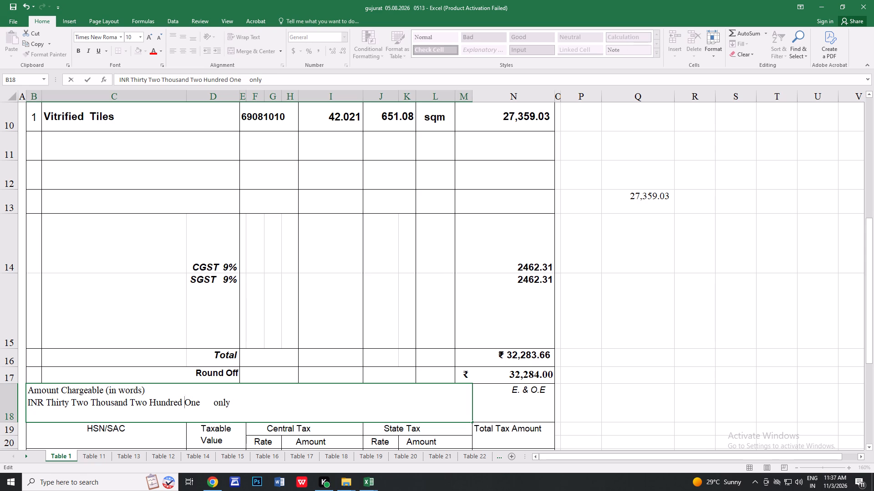
pyautogui.press('Right')
pyautogui.press('pagedown')
pyautogui.press('Right')
pyautogui.scroll(6, 149, 408)
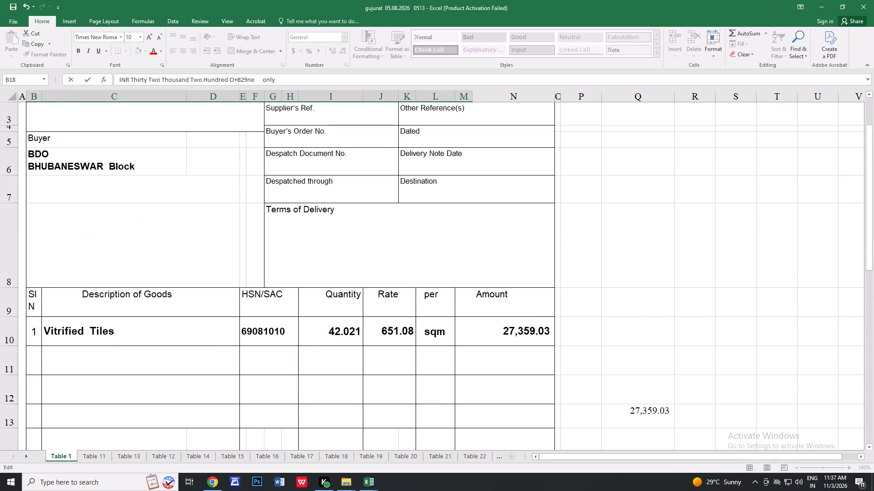
pyautogui.scroll(-4, 183, 383)
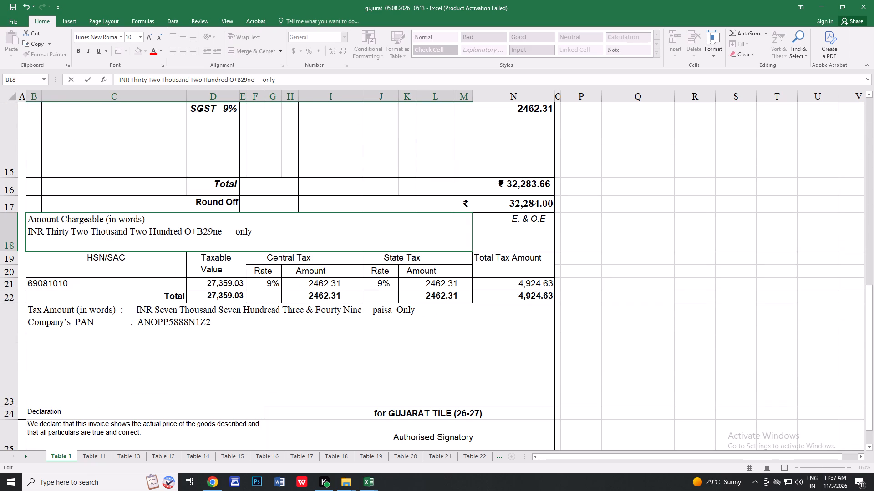
pyautogui.press('Right')
pyautogui.press('BackSpace')
pyautogui.press('BackSpace')
pyautogui.press('BackSpace')
pyautogui.press('BackSpace')
pyautogui.press('BackSpace')
pyautogui.press('BackSpace')
pyautogui.press('BackSpace')
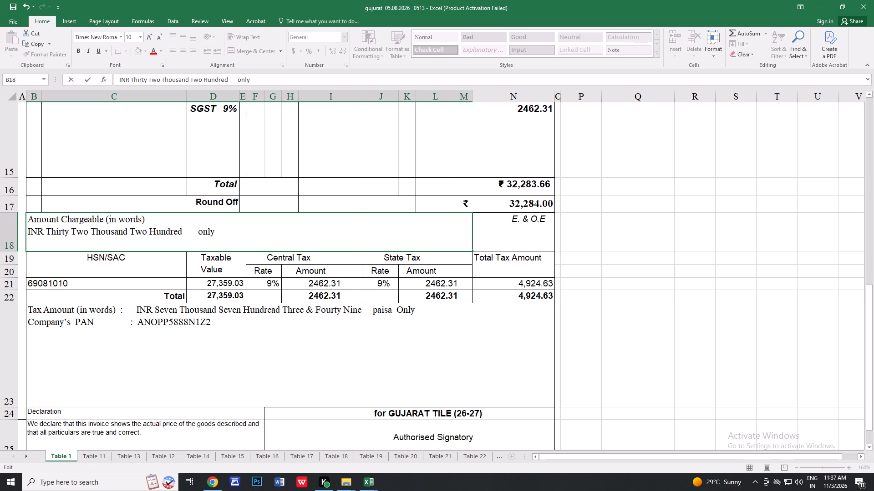
pyautogui.press('i')
pyautogui.write('ghty')
pyautogui.press('space')
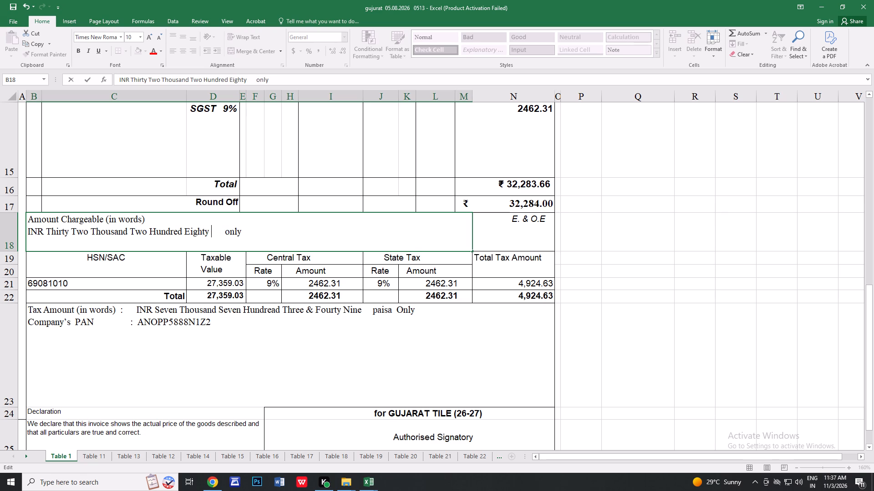
pyautogui.press('o')
pyautogui.write('ur')
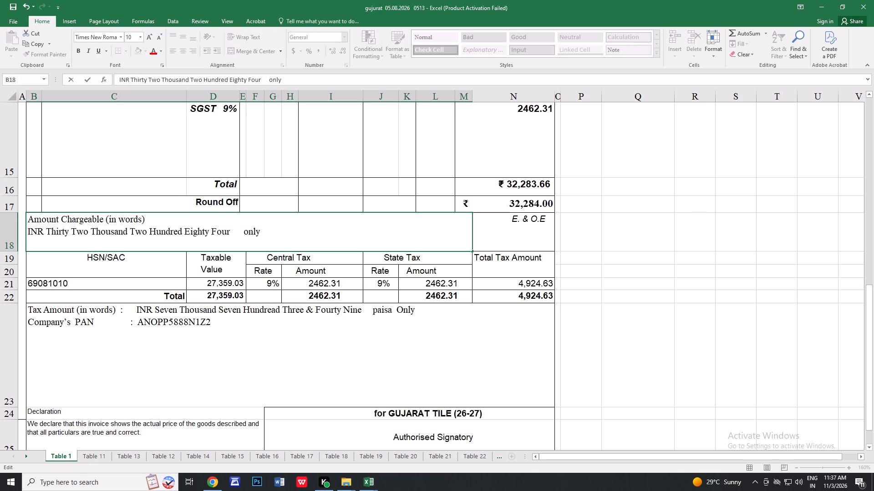
# In the Tax Amount (in words) line, replace the "Seven" before "Thousand" with "Four".
pyautogui.click(236, 359)
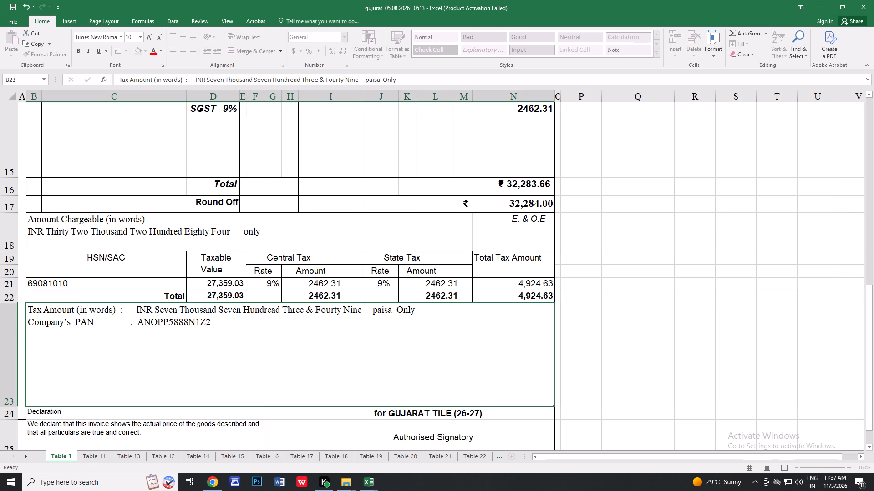
pyautogui.doubleClick(177, 312)
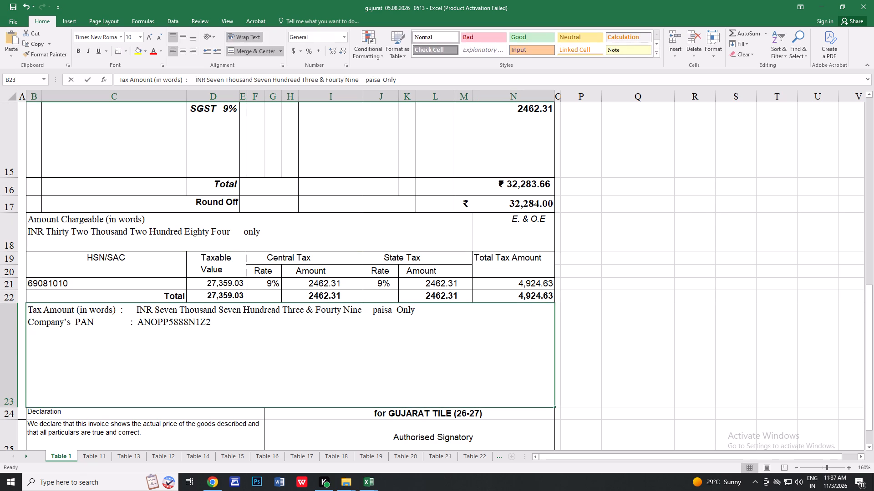
pyautogui.press('BackSpace')
pyautogui.press('BackSpace')
pyautogui.press('BackSpace')
pyautogui.press('BackSpace')
pyautogui.press('BackSpace')
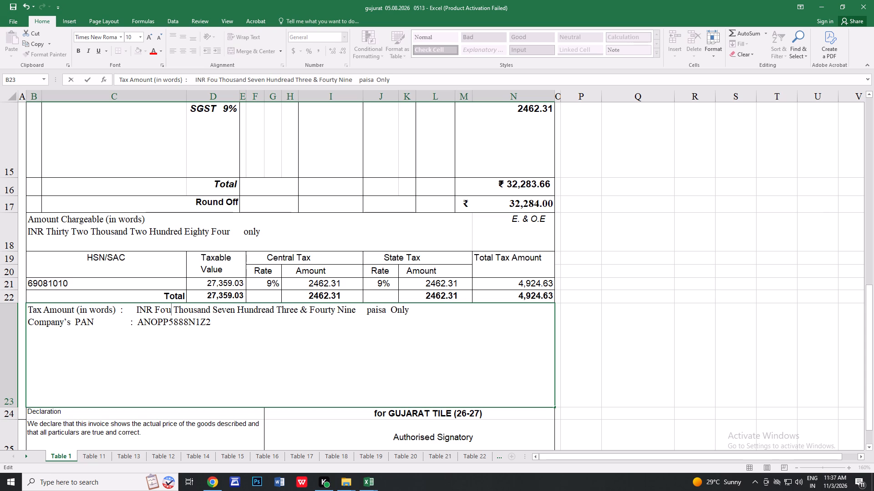
# In the tax amount in words, replace "Seven Hundread" with "Nine Hundred".
pyautogui.press('Right')
pyautogui.press('Right')
pyautogui.press('Right')
pyautogui.press('Right')
pyautogui.press('Right')
pyautogui.press('Right')
pyautogui.press('Right')
pyautogui.press('Right')
pyautogui.press('Right')
pyautogui.press('Right')
pyautogui.press('Right')
pyautogui.press('Right')
pyautogui.press('Right')
pyautogui.press('Right')
pyautogui.press('Right')
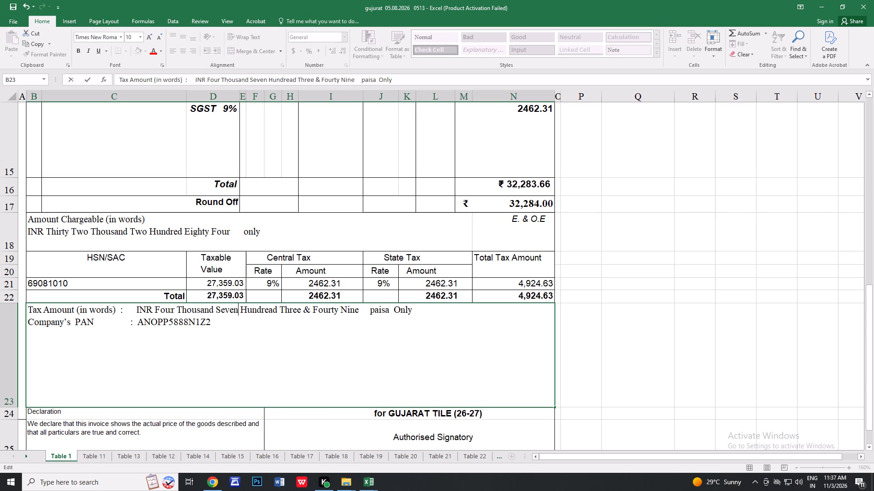
pyautogui.press('BackSpace')
pyautogui.press('BackSpace')
pyautogui.press('BackSpace')
pyautogui.press('BackSpace')
pyautogui.press('BackSpace')
pyautogui.press('BackSpace')
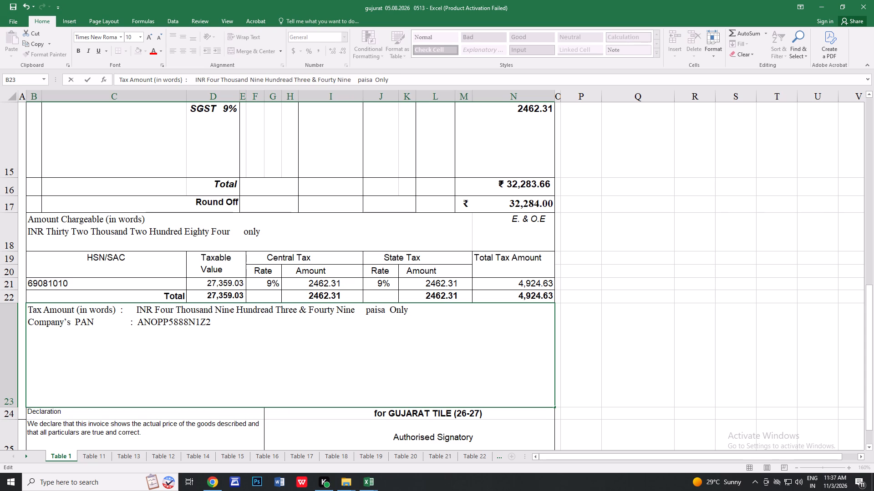
pyautogui.press('Right')
pyautogui.press('Right')
pyautogui.press('Right')
pyautogui.press('Right')
pyautogui.press('Right')
pyautogui.press('Right')
pyautogui.press('Right')
pyautogui.press('Right')
pyautogui.press('BackSpace')
# In the tax amount in words, replace "Three" after "Nine Hundred" with "Twenty Four".
pyautogui.press('Right')
pyautogui.press('Right')
pyautogui.press('Right')
pyautogui.press('Right')
pyautogui.press('Right')
pyautogui.press('Right')
pyautogui.press('Right')
pyautogui.press('Right')
pyautogui.press('Right')
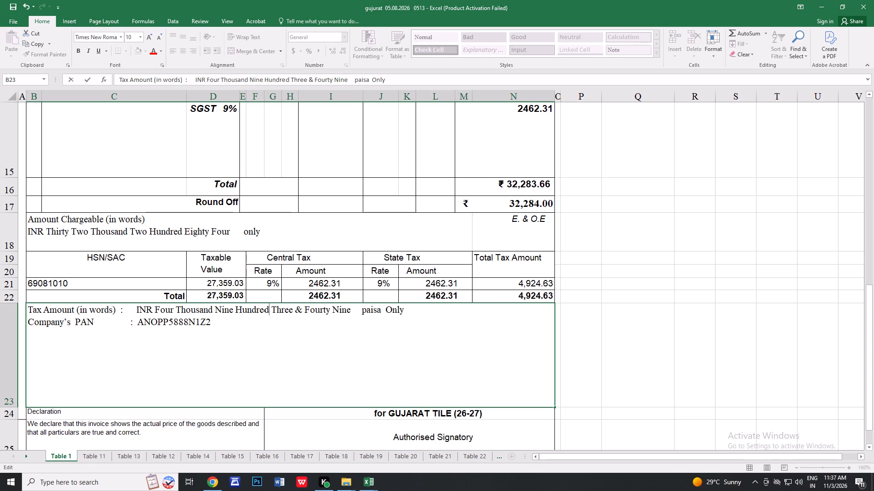
pyautogui.press('Left')
pyautogui.press('Left')
pyautogui.press('BackSpace')
pyautogui.press('BackSpace')
pyautogui.press('BackSpace')
pyautogui.press('BackSpace')
pyautogui.press('BackSpace')
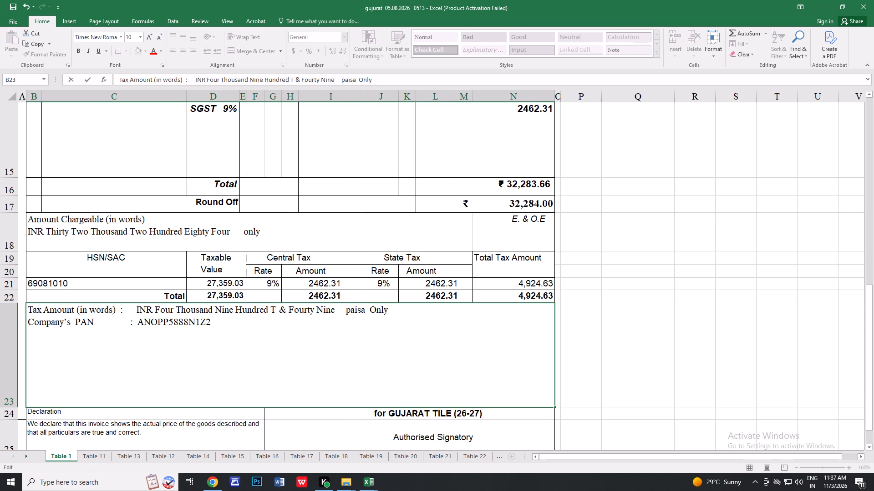
pyautogui.press('w')
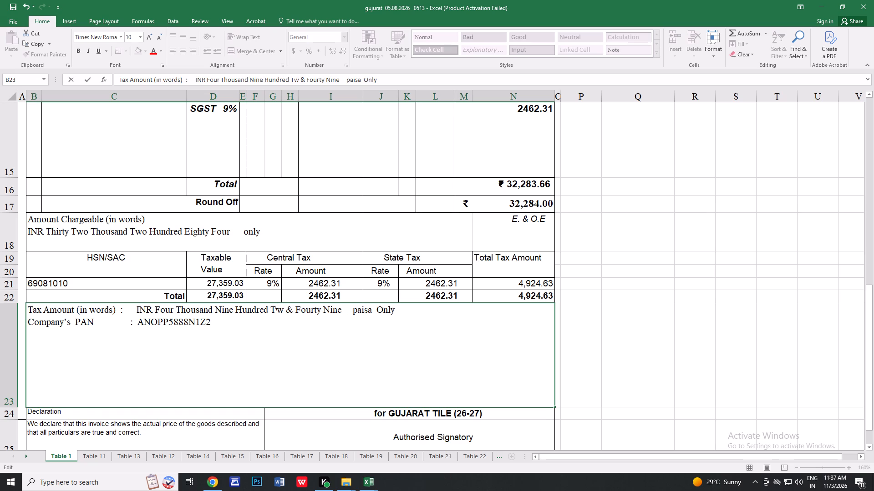
pyautogui.write('eny')
pyautogui.press('BackSpace')
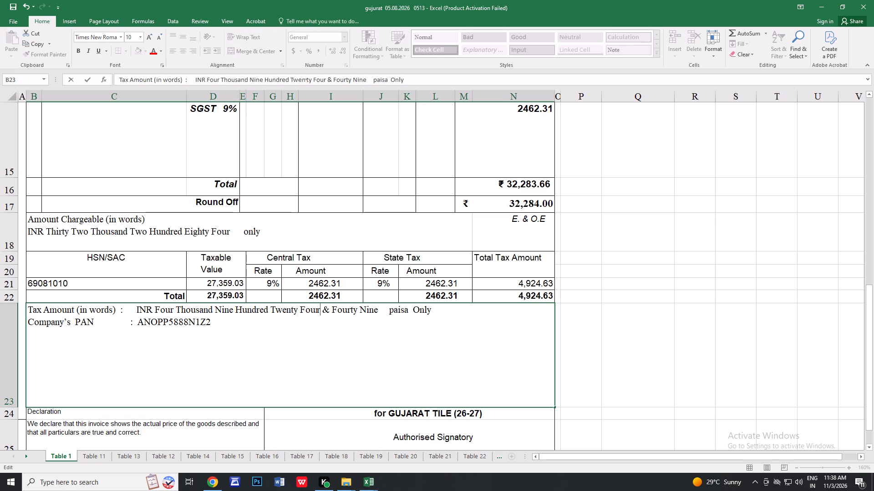
# Replace the paisa wording "Fourty Nine" in the tax amount in words with "sixty three".
pyautogui.press('Right')
pyautogui.press('Right')
pyautogui.press('Right')
pyautogui.press('Right')
pyautogui.press('Right')
pyautogui.press('Right')
pyautogui.press('Right')
pyautogui.press('Right')
pyautogui.press('Right')
pyautogui.press('Right')
pyautogui.press('Right')
pyautogui.press('Right')
pyautogui.press('Right')
pyautogui.press('Right')
pyautogui.press('BackSpace')
pyautogui.press('BackSpace')
pyautogui.press('BackSpace')
pyautogui.press('BackSpace')
pyautogui.press('BackSpace')
pyautogui.press('BackSpace')
pyautogui.press('BackSpace')
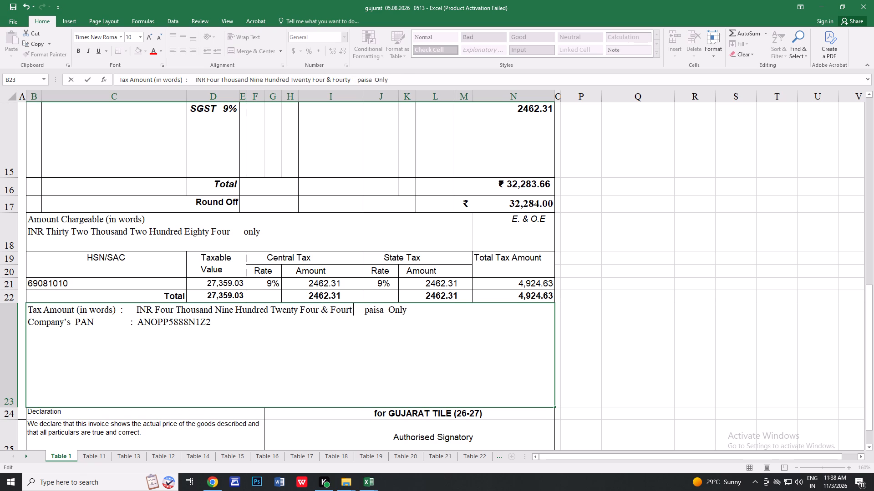
pyautogui.press('BackSpace')
pyautogui.press('BackSpace')
pyautogui.press('BackSpace')
pyautogui.press('BackSpace')
pyautogui.press('BackSpace')
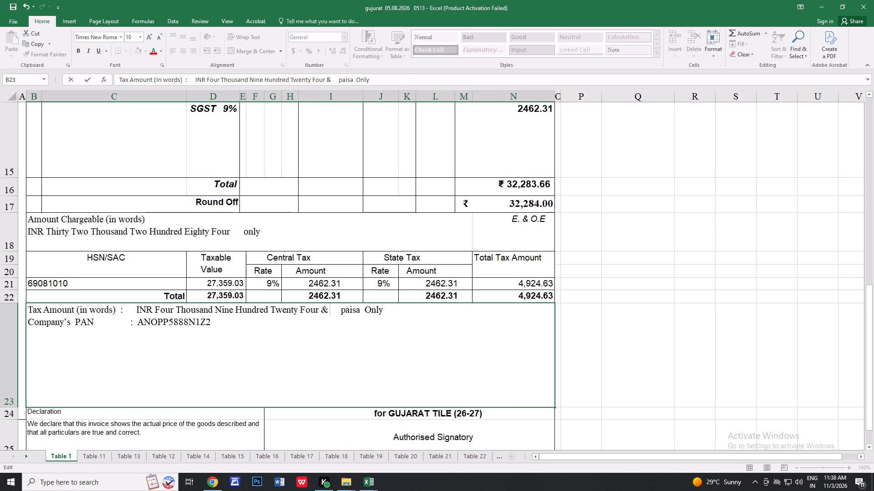
pyautogui.press('space')
pyautogui.write('sixty three')
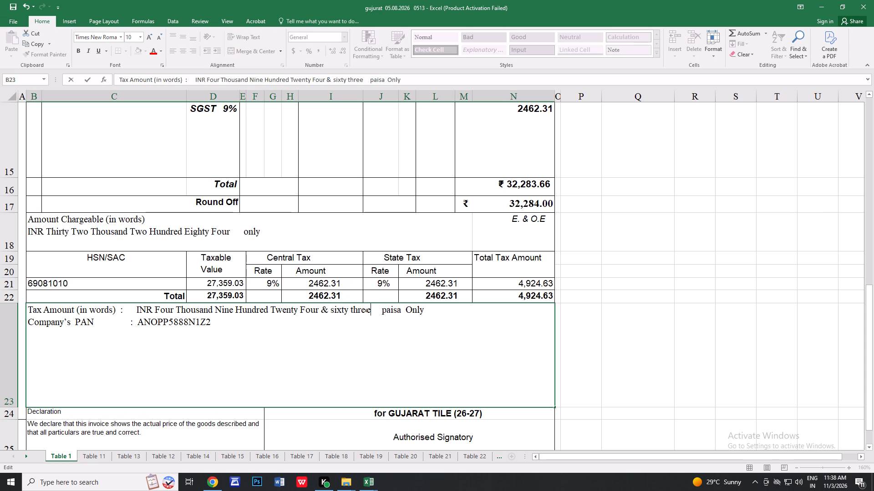
pyautogui.click(666, 301)
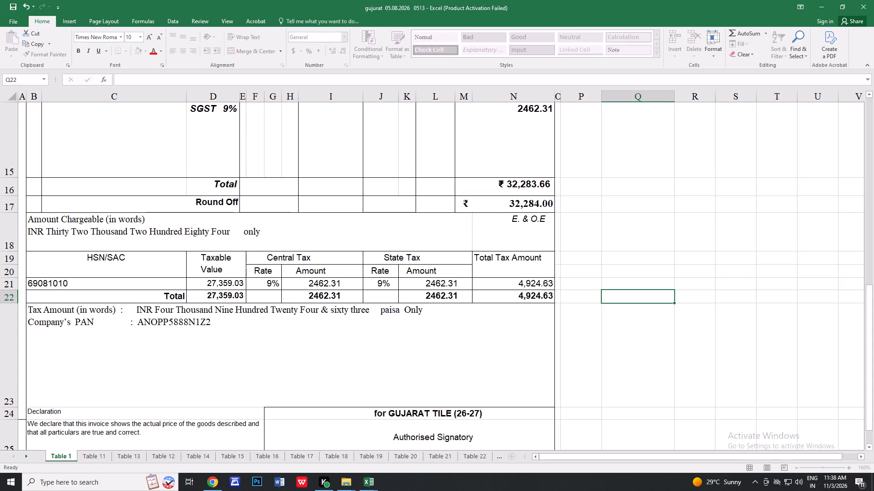
# Print one copy of the Gujarat Tile invoice sheet on the EPSON L3250 Series printer.
pyautogui.hotkey('ctrl', 'p')
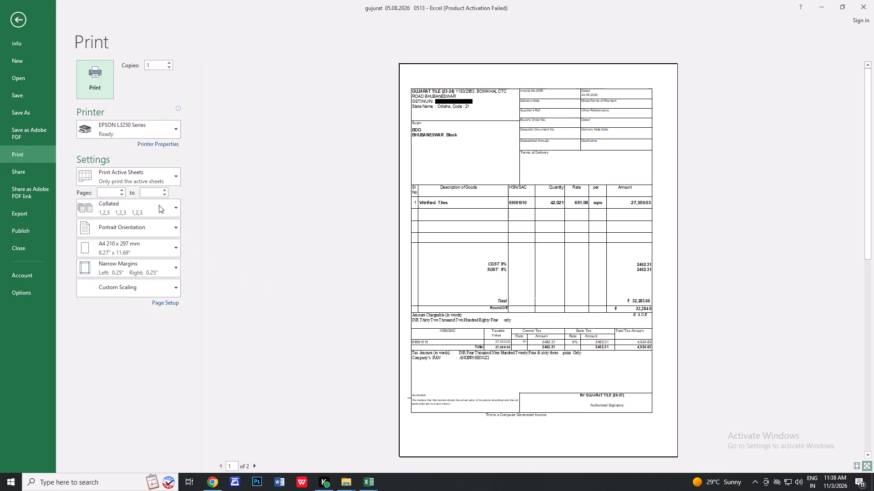
pyautogui.click(170, 301)
pyautogui.click(471, 322)
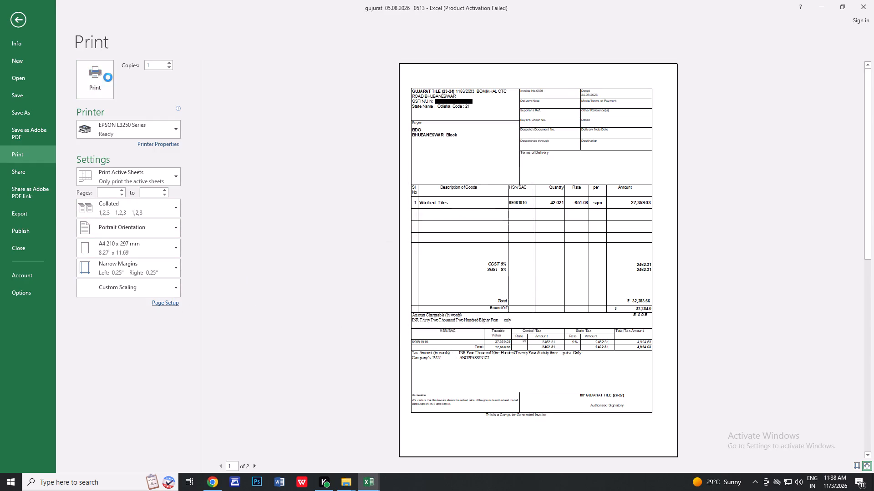
pyautogui.click(97, 89)
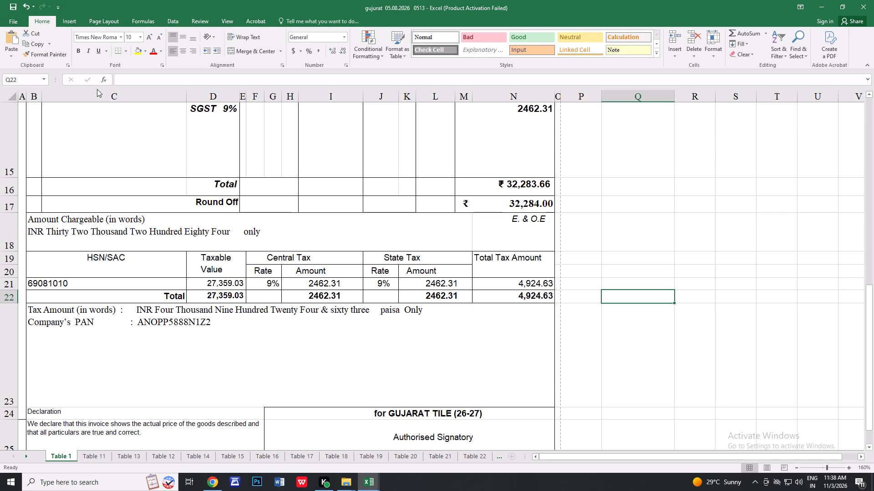
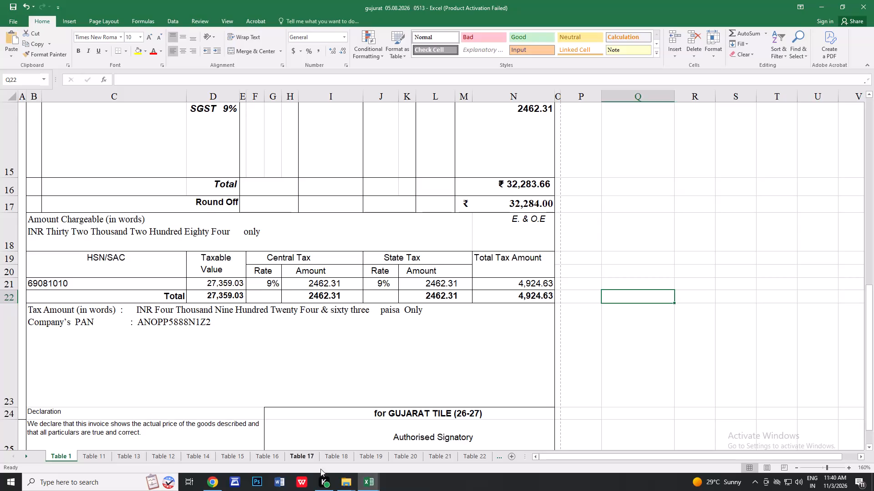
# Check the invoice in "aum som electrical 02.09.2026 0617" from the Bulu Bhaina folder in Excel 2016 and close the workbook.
pyautogui.click(344, 484)
pyautogui.click(295, 435)
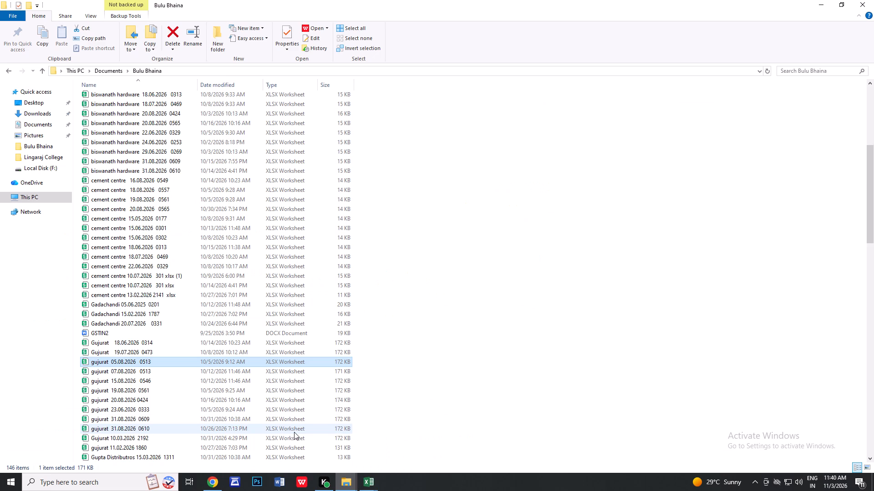
pyautogui.scroll(15, 280, 382)
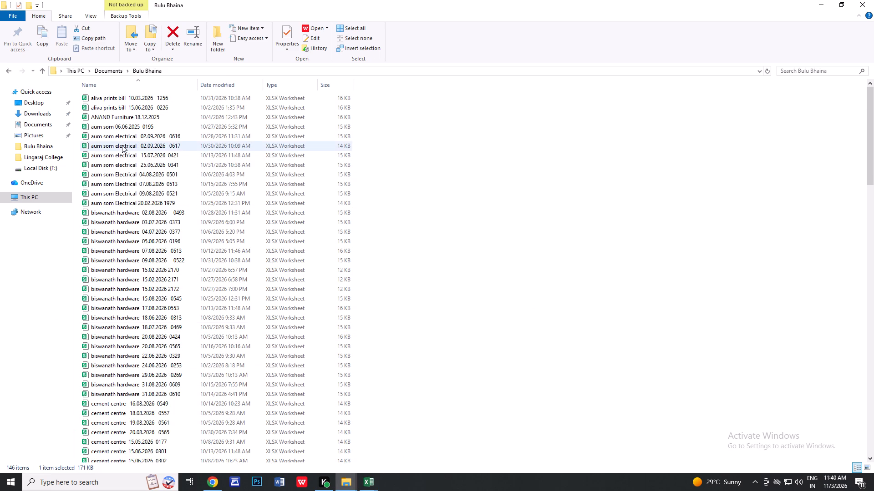
pyautogui.rightClick(117, 149)
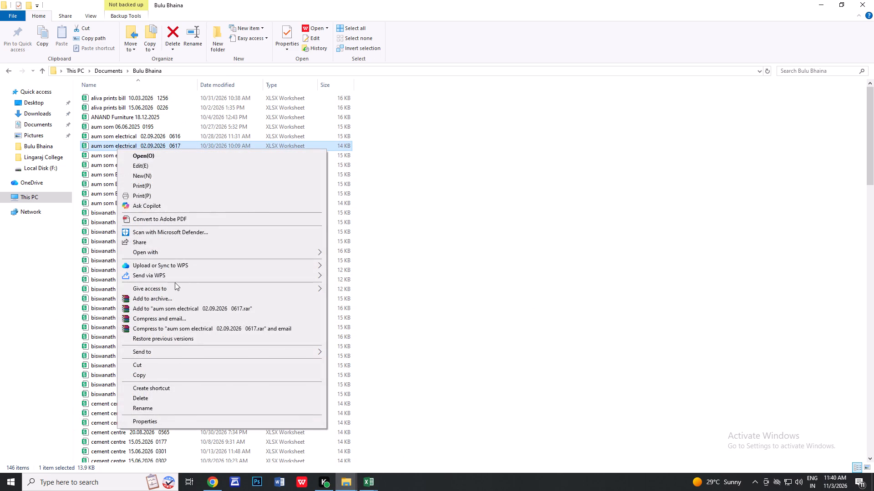
pyautogui.click(142, 247)
pyautogui.click(353, 252)
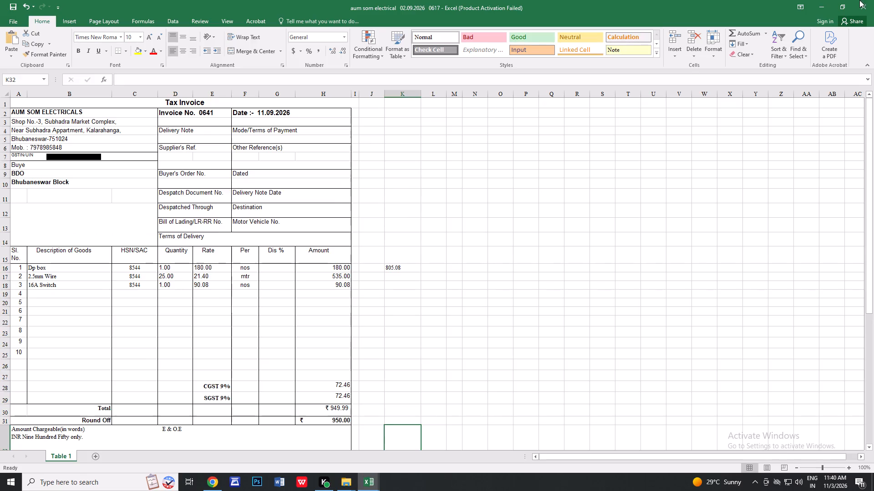
pyautogui.click(873, 0)
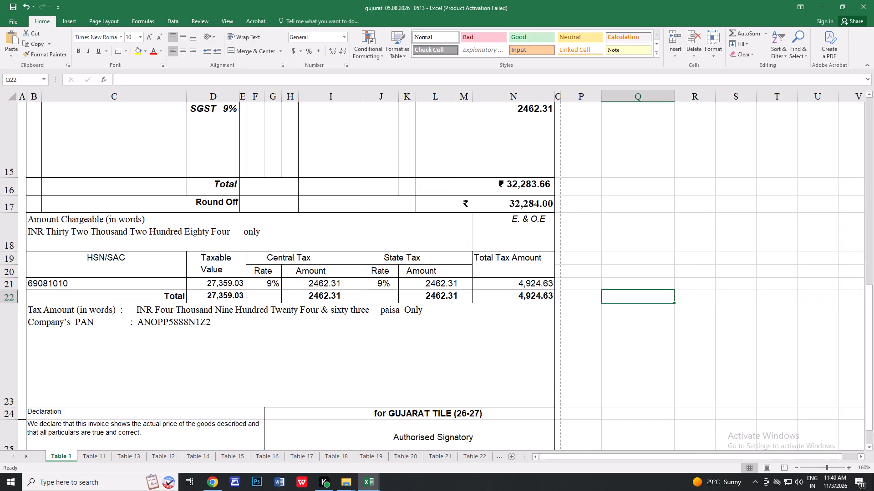
# Check the invoice in "aum som electrical 02.09.2026 0616" in Excel 2016 and close the workbook.
pyautogui.click(300, 439)
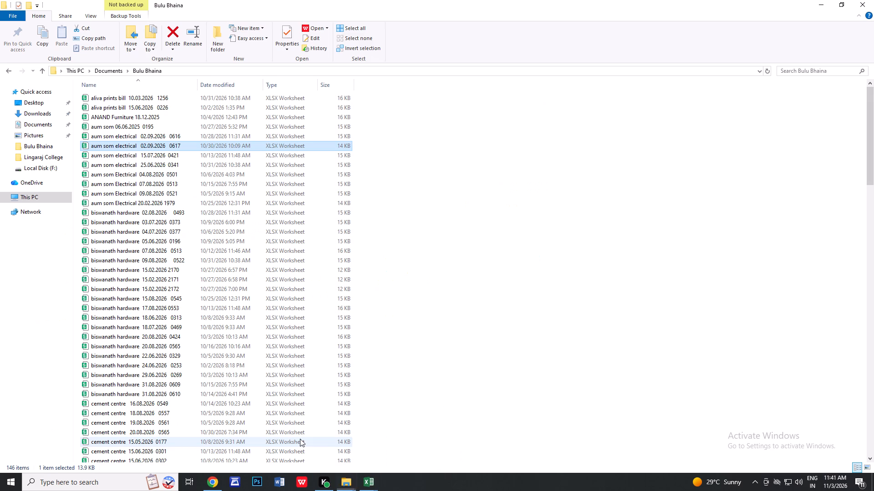
pyautogui.rightClick(118, 132)
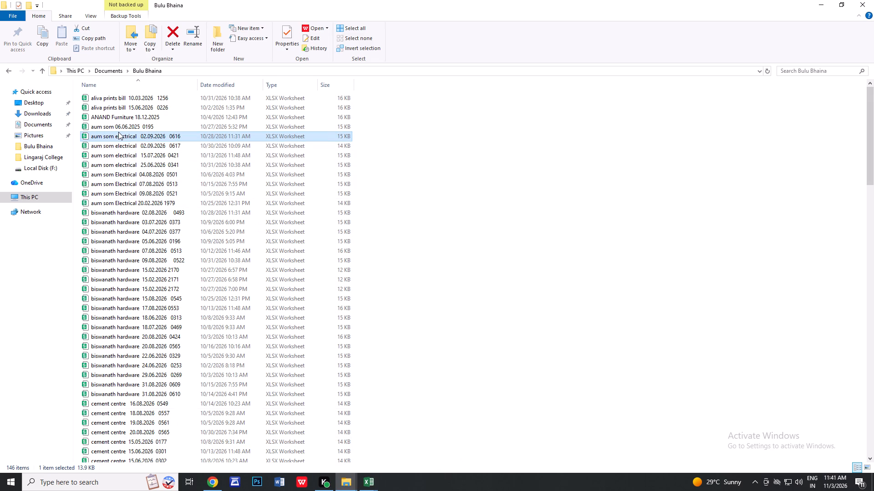
pyautogui.click(147, 233)
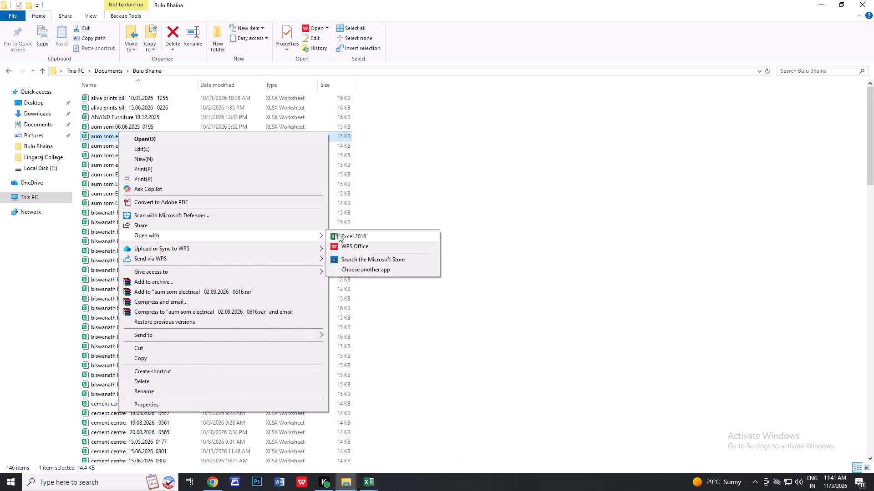
pyautogui.click(351, 232)
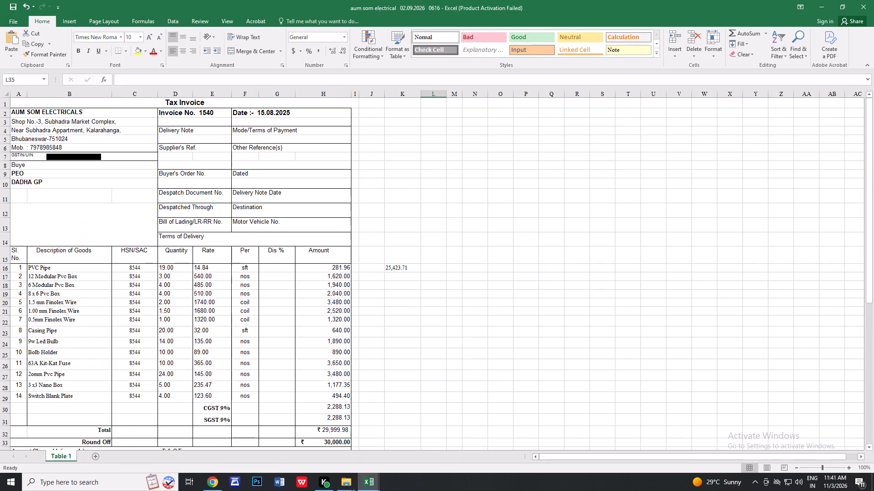
pyautogui.click(868, 3)
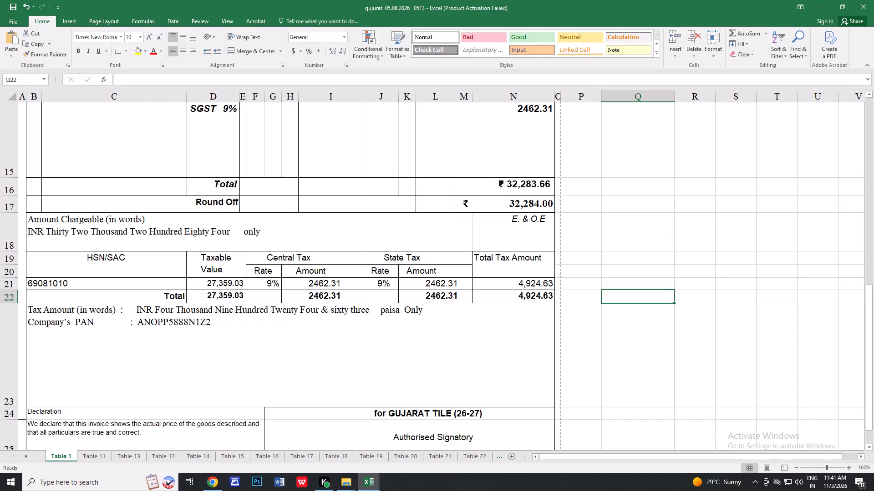
# Check the invoice in "aum som 06.06.2025 0195" down to its totals in Excel 2016 and close the workbook.
pyautogui.click(354, 486)
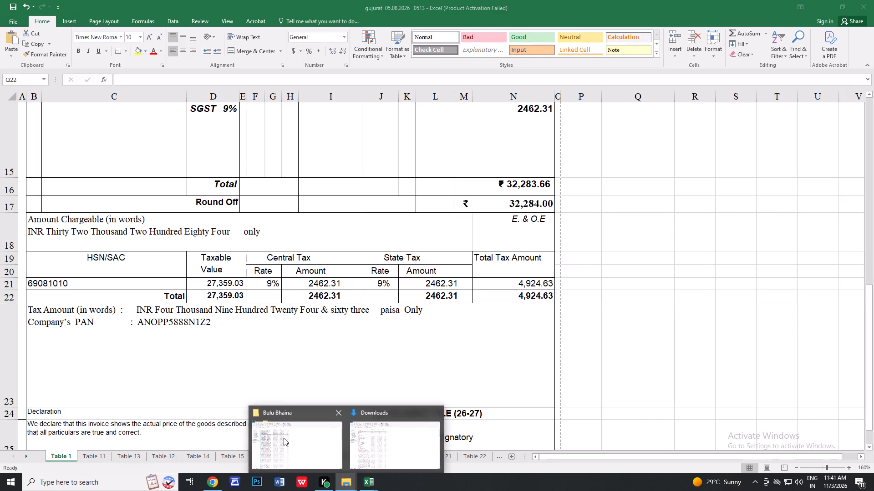
pyautogui.click(284, 438)
pyautogui.rightClick(112, 129)
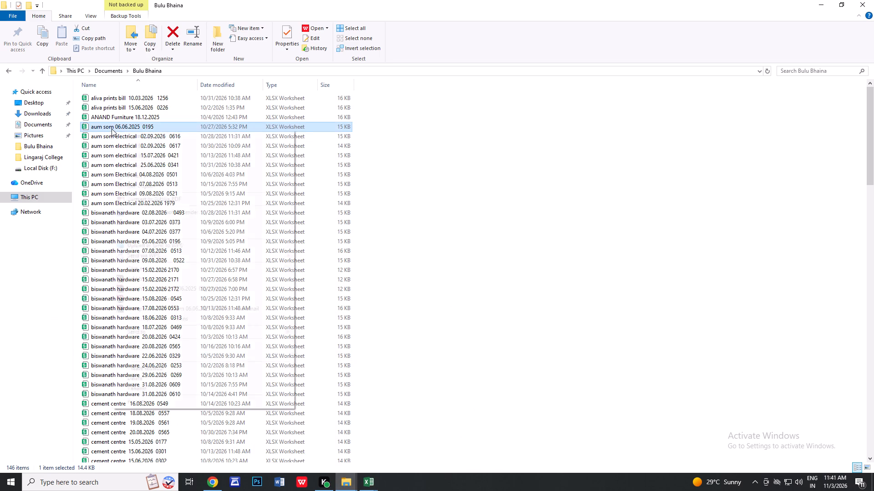
pyautogui.rightClick(102, 127)
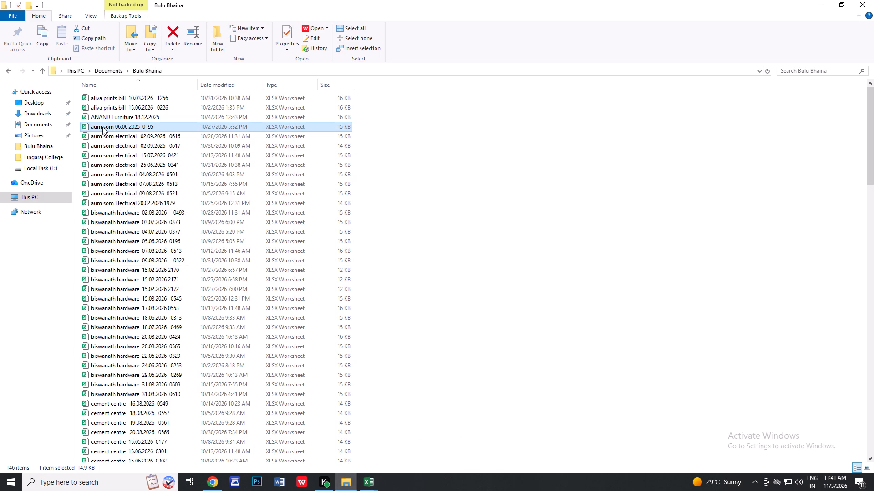
pyautogui.click(127, 230)
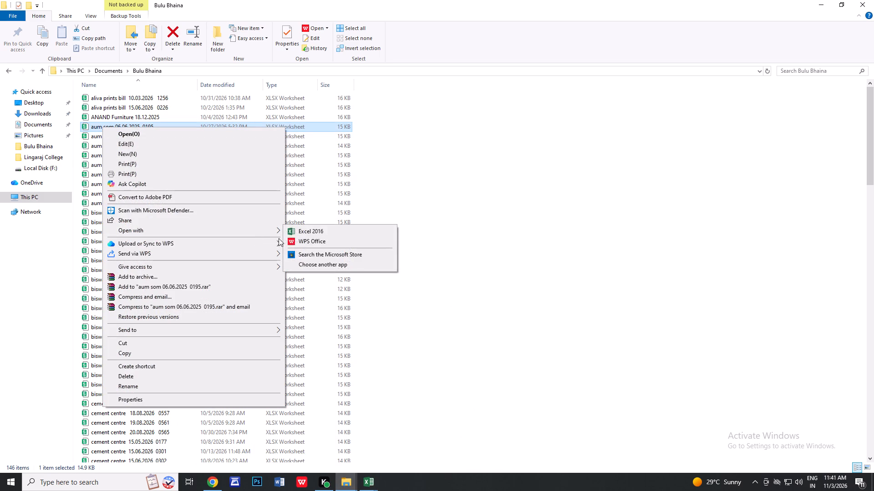
pyautogui.click(305, 233)
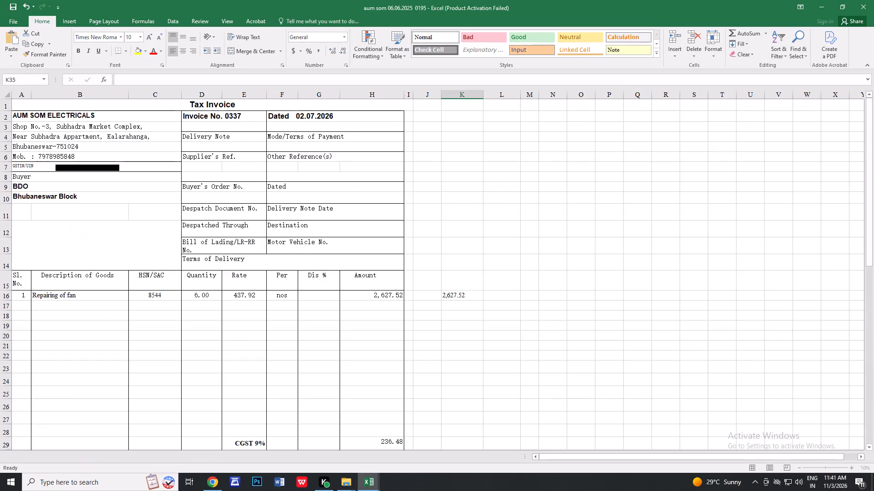
pyautogui.scroll(-3, 417, 308)
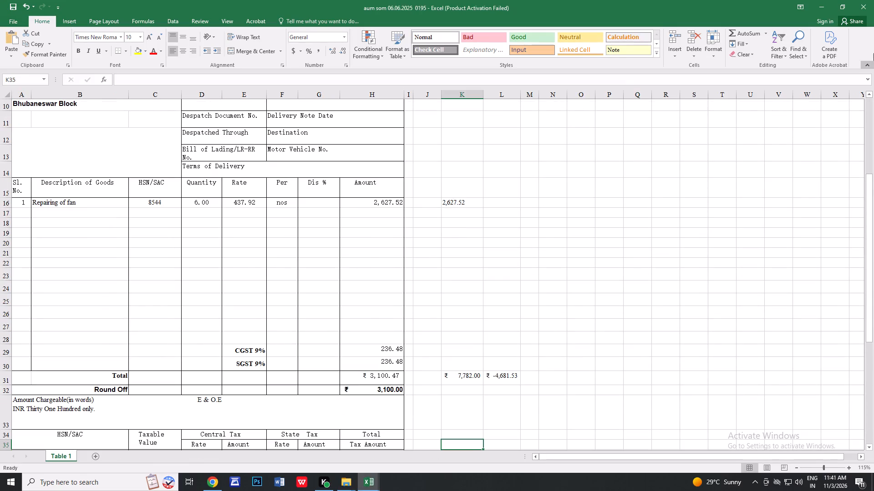
pyautogui.click(866, 1)
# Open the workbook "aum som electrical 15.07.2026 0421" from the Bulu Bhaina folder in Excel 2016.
pyautogui.click(344, 482)
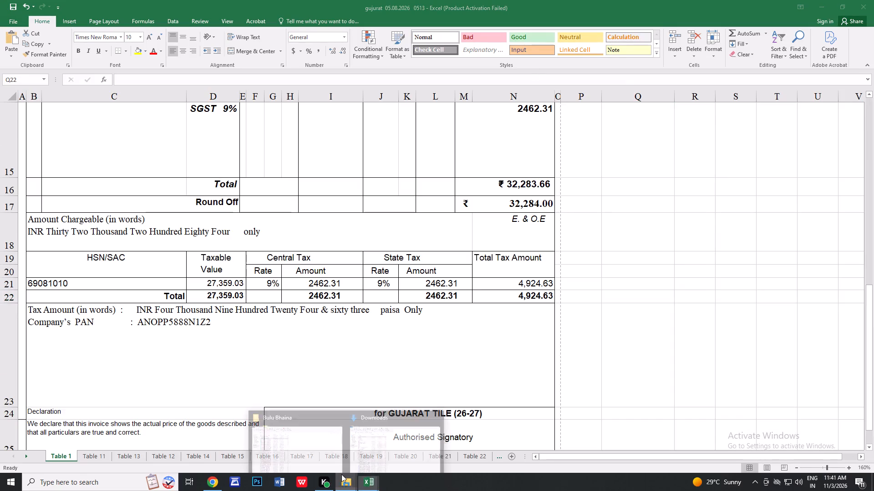
pyautogui.click(285, 434)
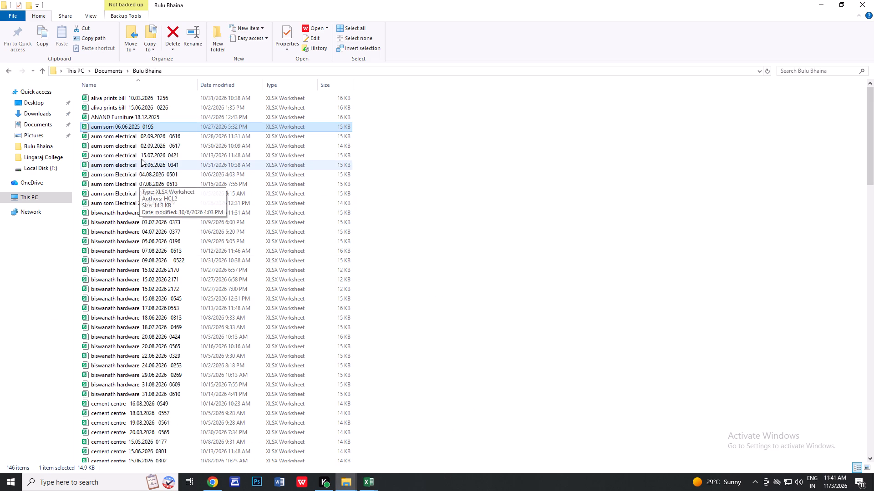
pyautogui.rightClick(142, 157)
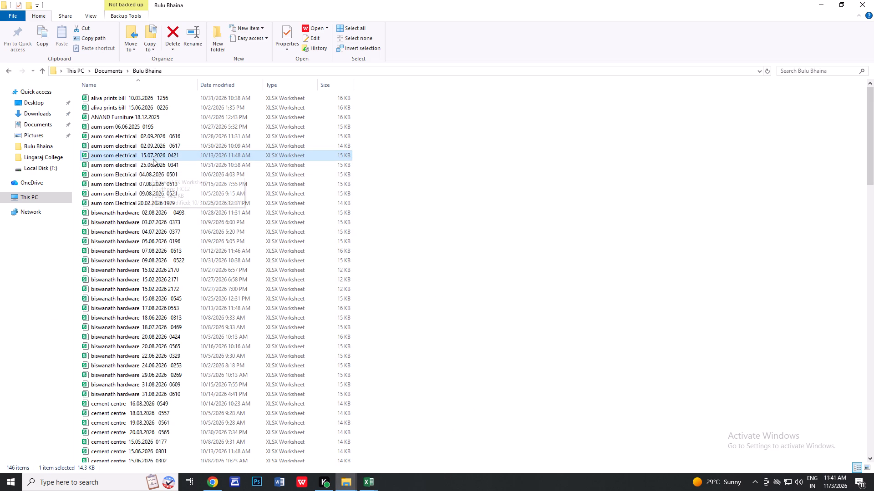
pyautogui.rightClick(153, 159)
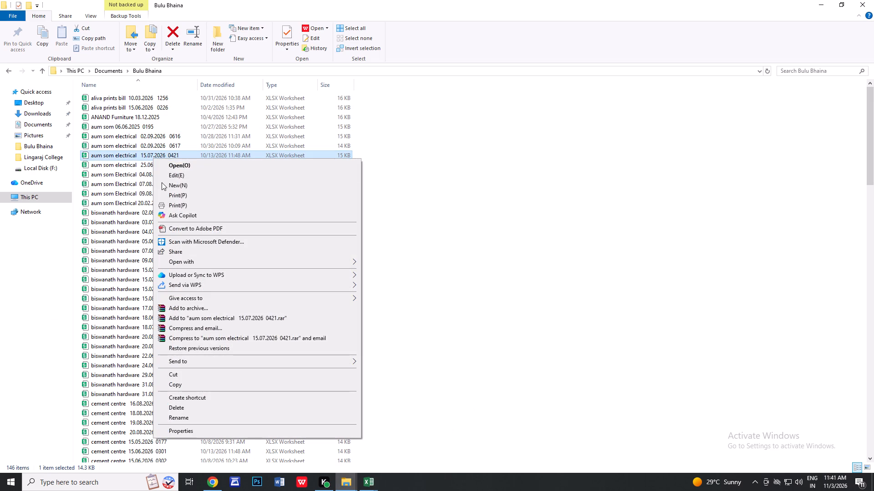
pyautogui.click(178, 263)
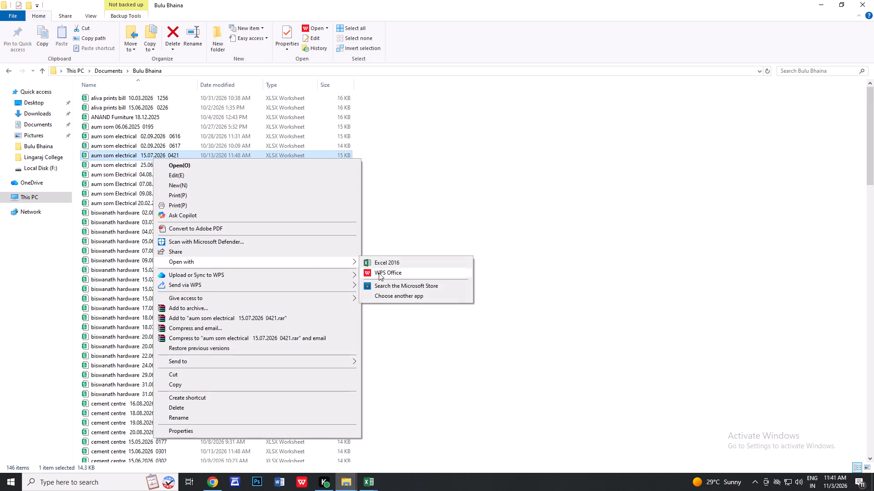
pyautogui.click(385, 261)
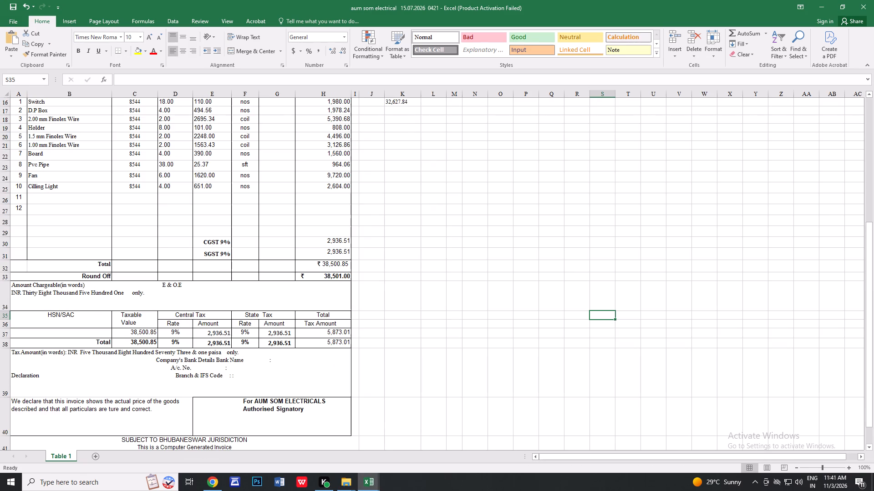